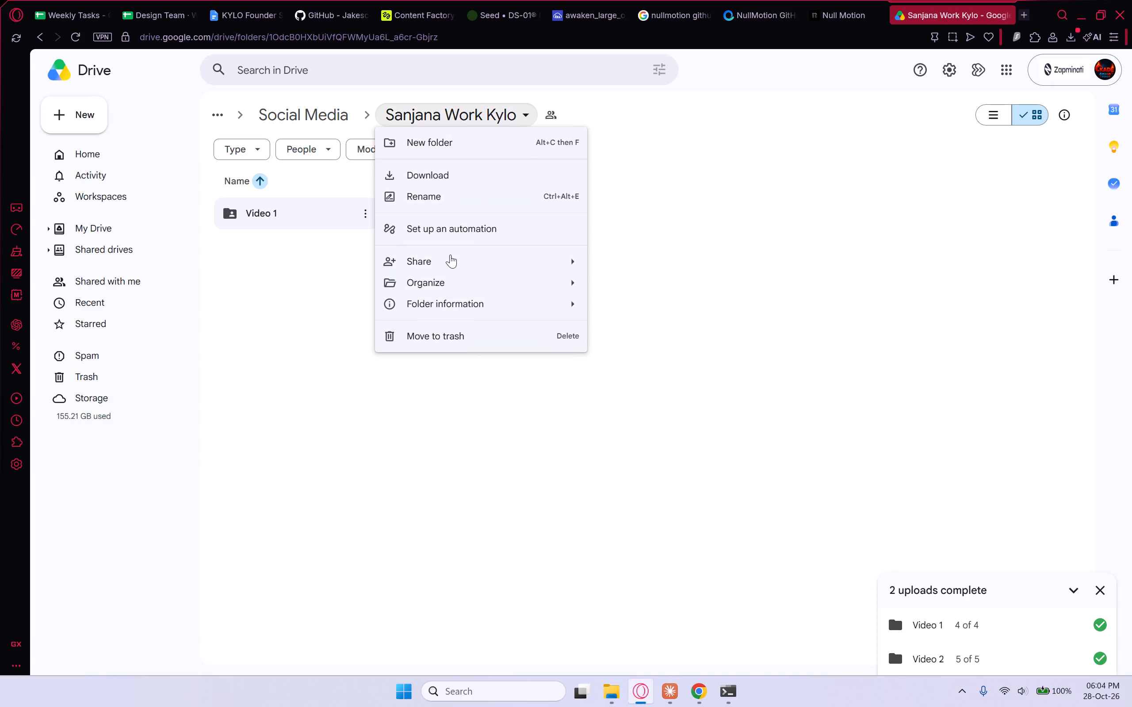
Copy the sharing link of the "Sanjana Work Kylo" Drive folder.
click(630, 266)
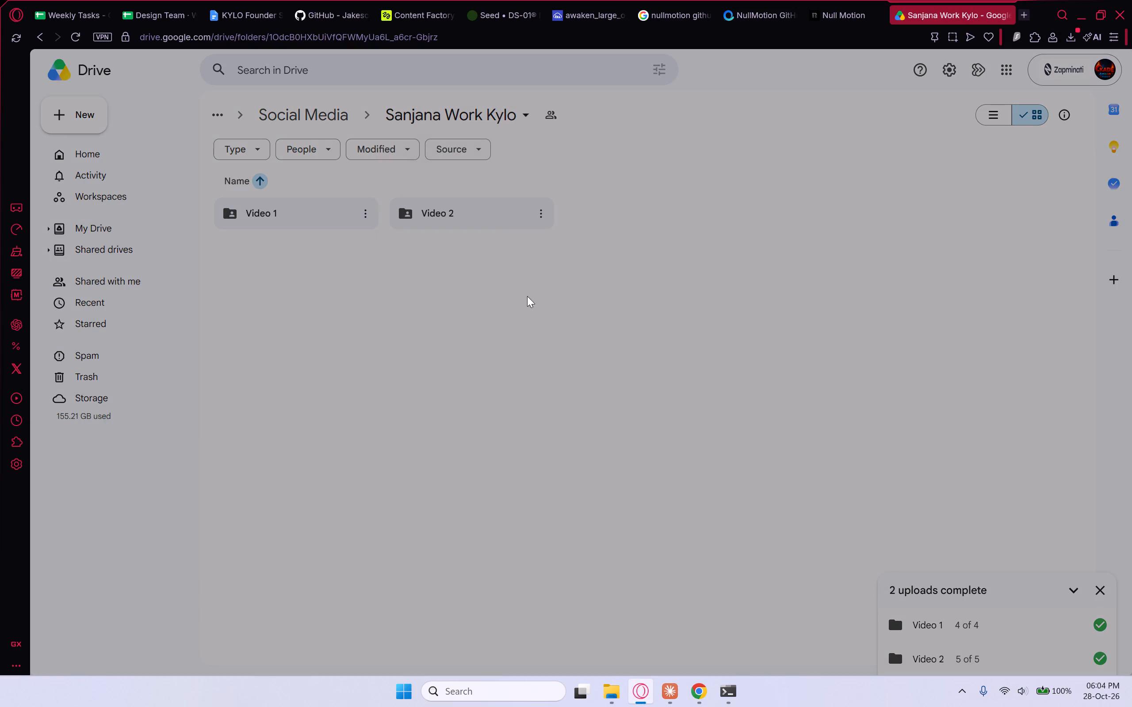
click(500, 489)
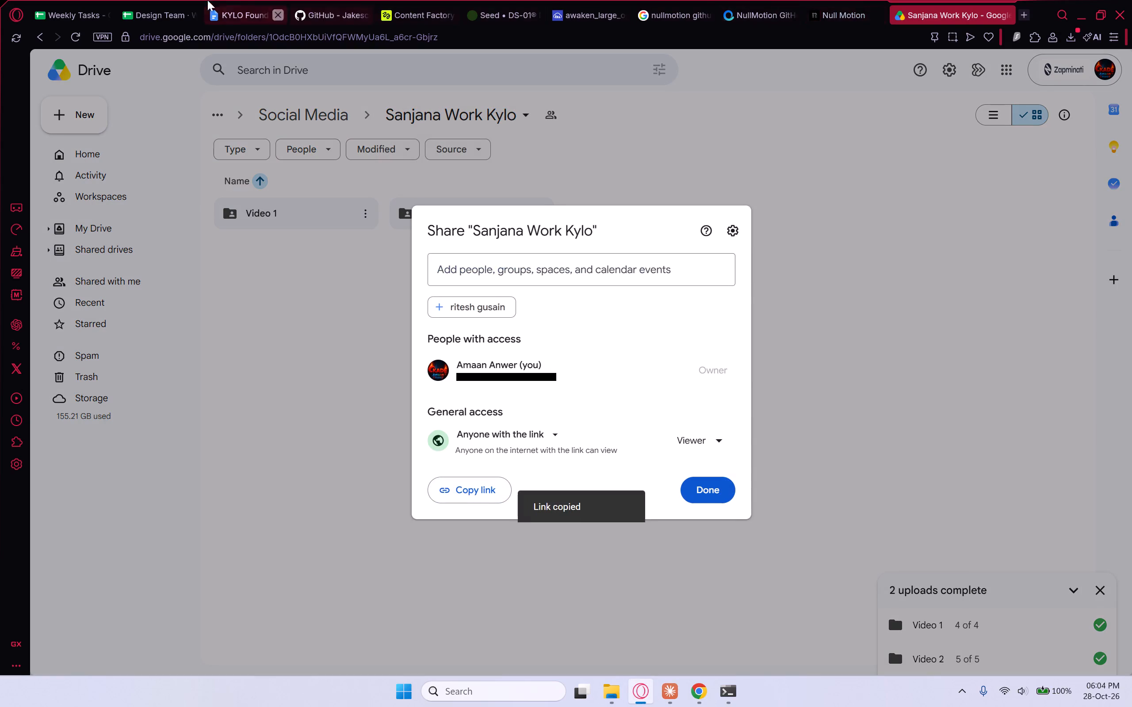
Switch to the Design Team Work Tracker spreadsheet and select the first empty Task cell, A27, in the Amaan sheet.
click(154, 0)
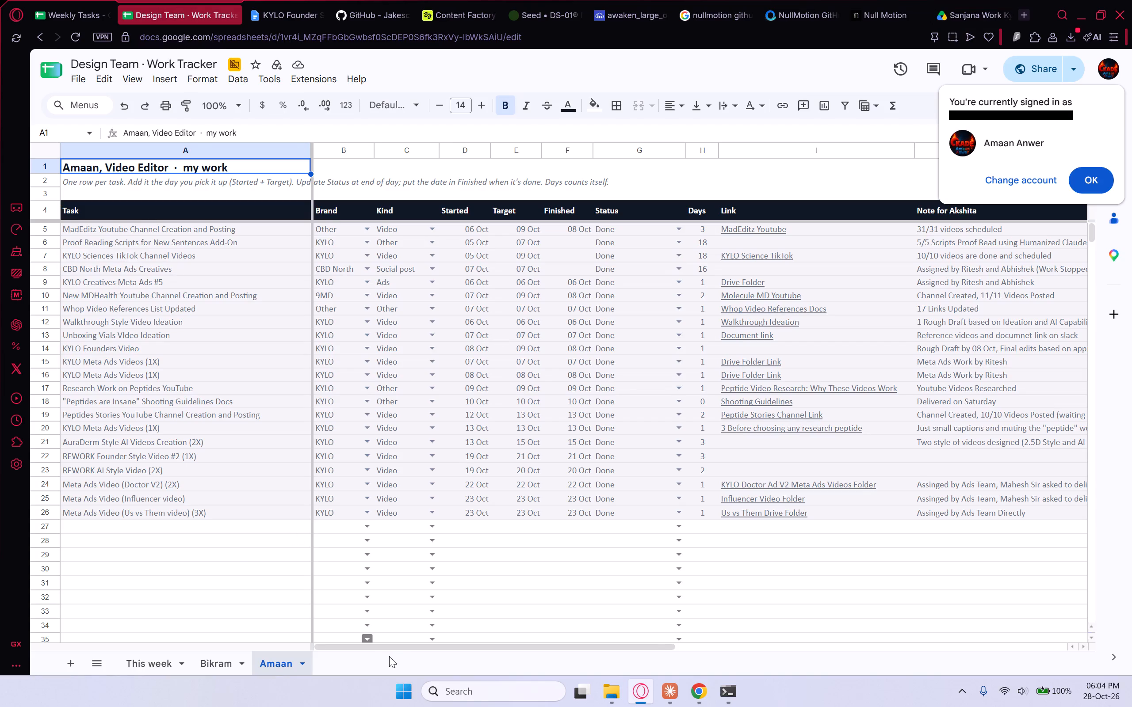
drag(384, 647, 318, 643)
click(170, 528)
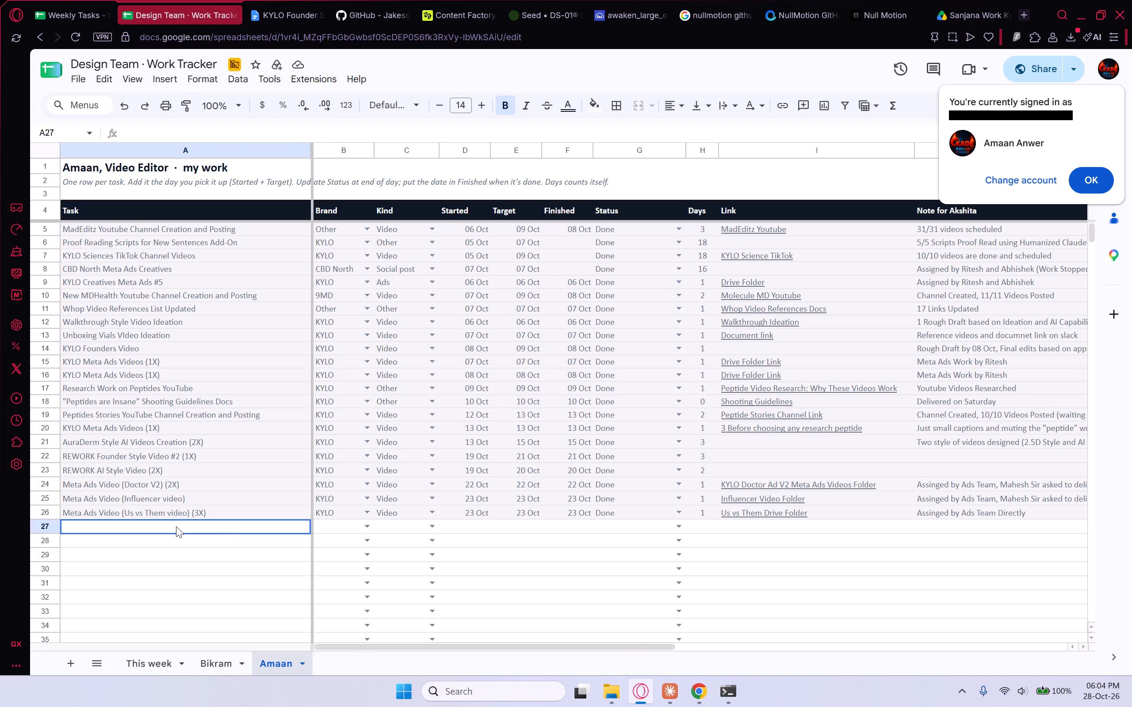
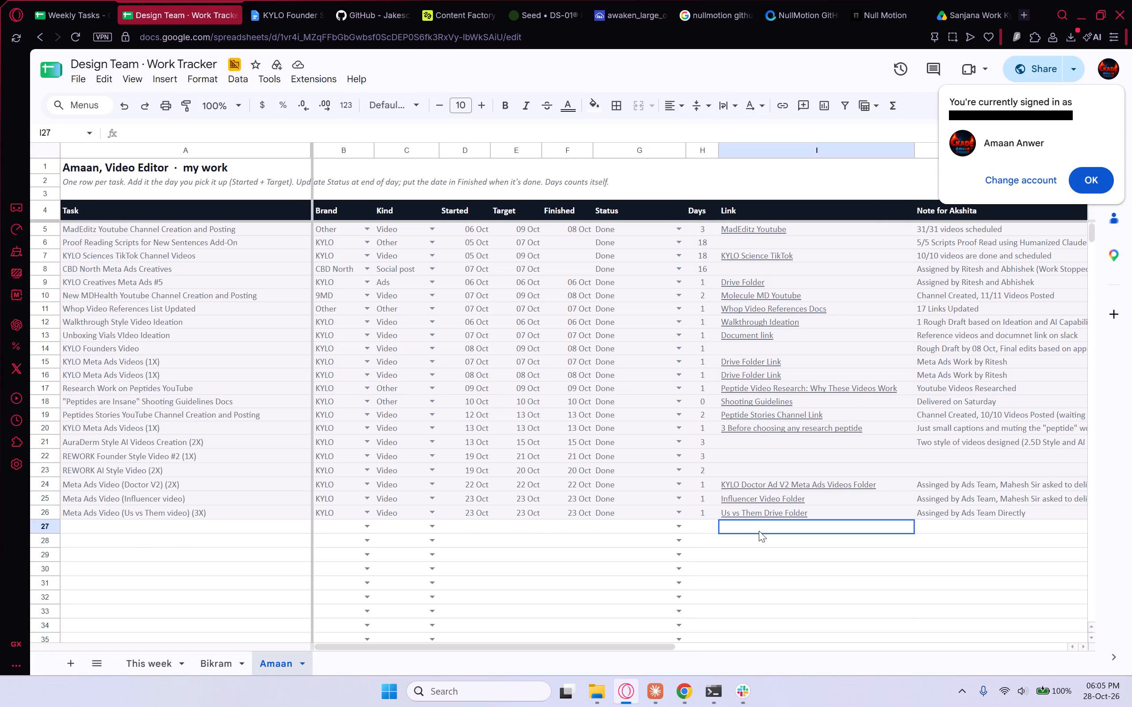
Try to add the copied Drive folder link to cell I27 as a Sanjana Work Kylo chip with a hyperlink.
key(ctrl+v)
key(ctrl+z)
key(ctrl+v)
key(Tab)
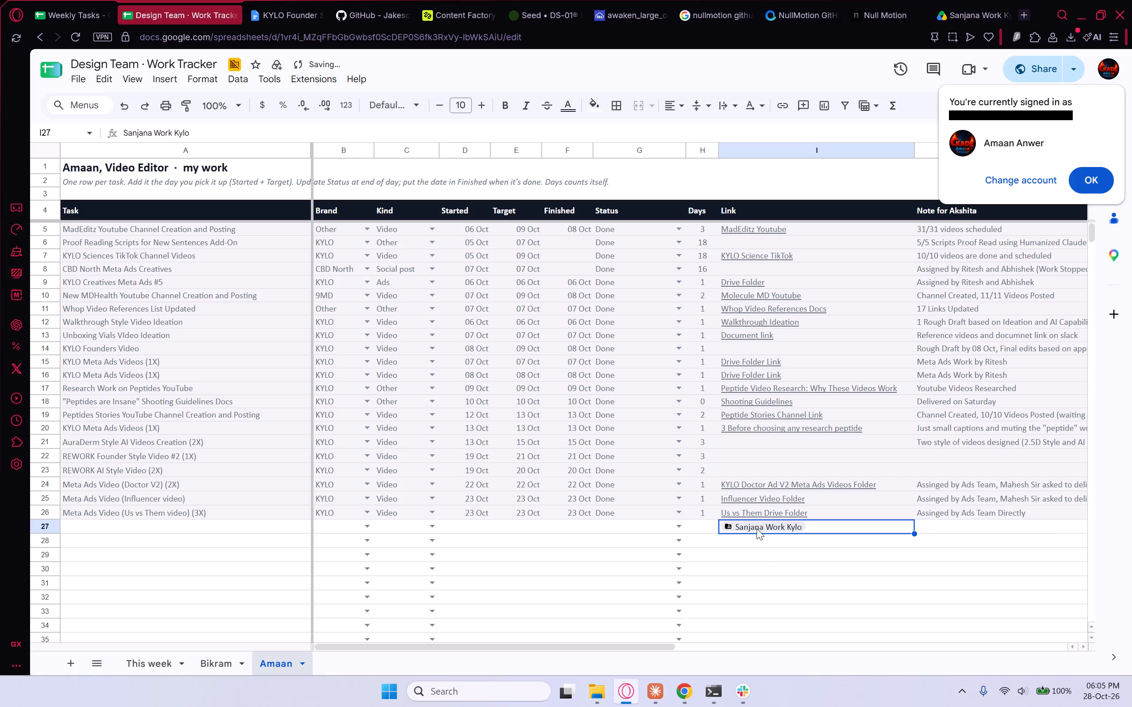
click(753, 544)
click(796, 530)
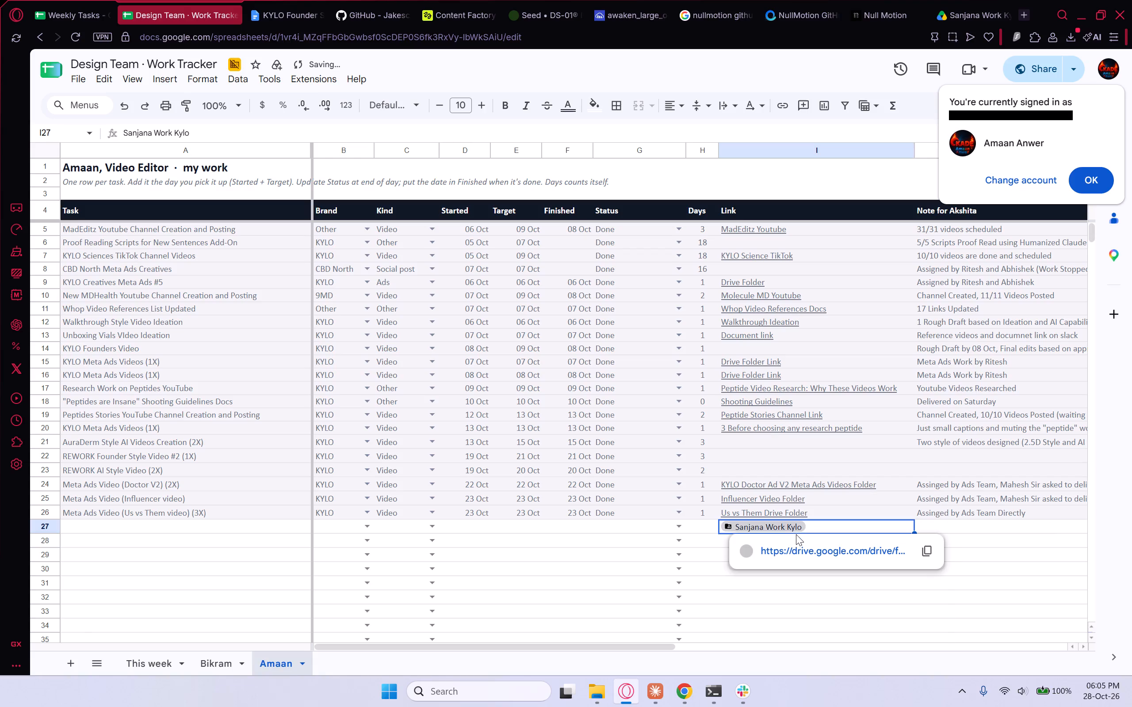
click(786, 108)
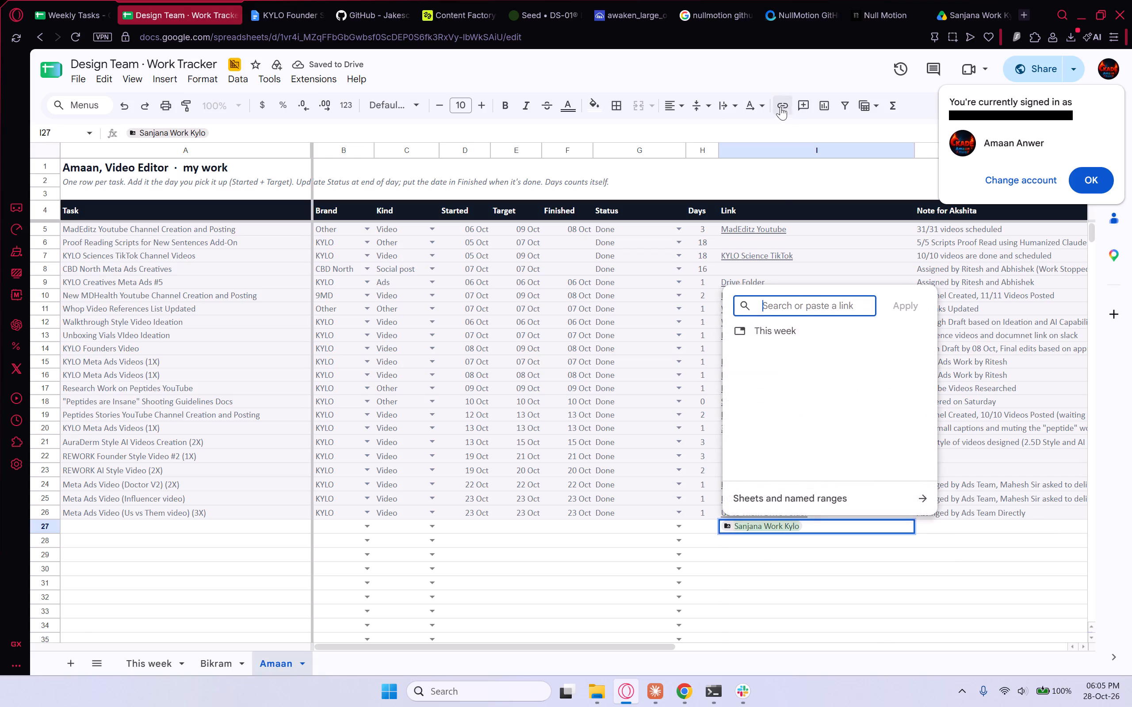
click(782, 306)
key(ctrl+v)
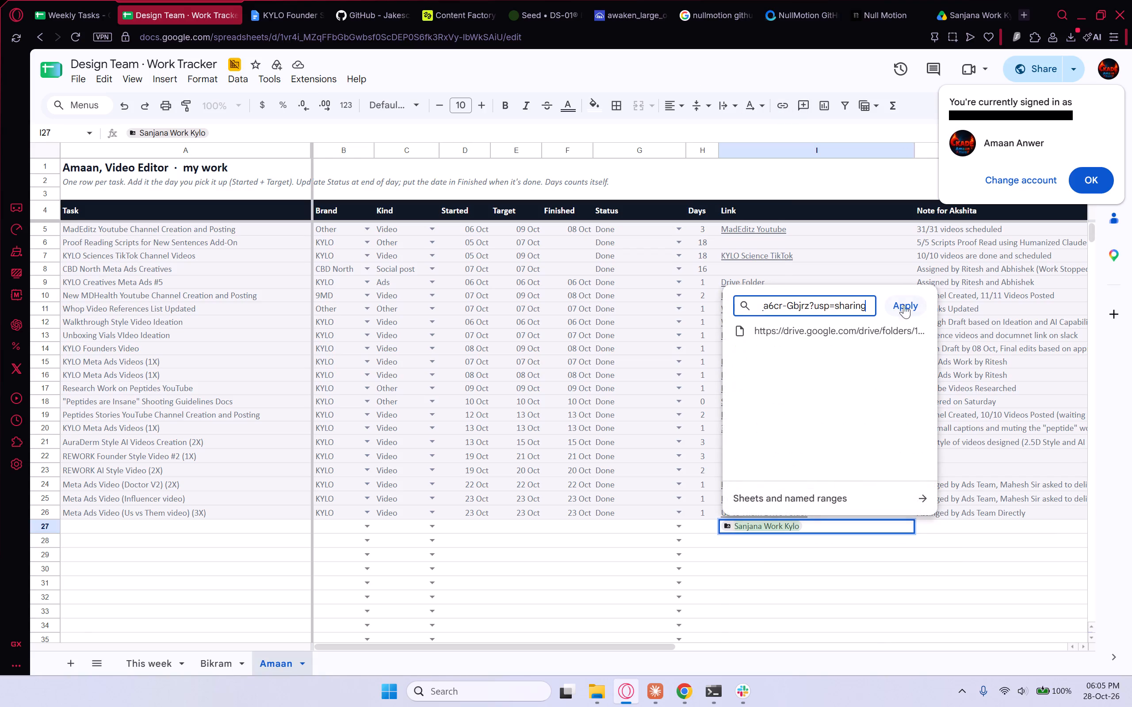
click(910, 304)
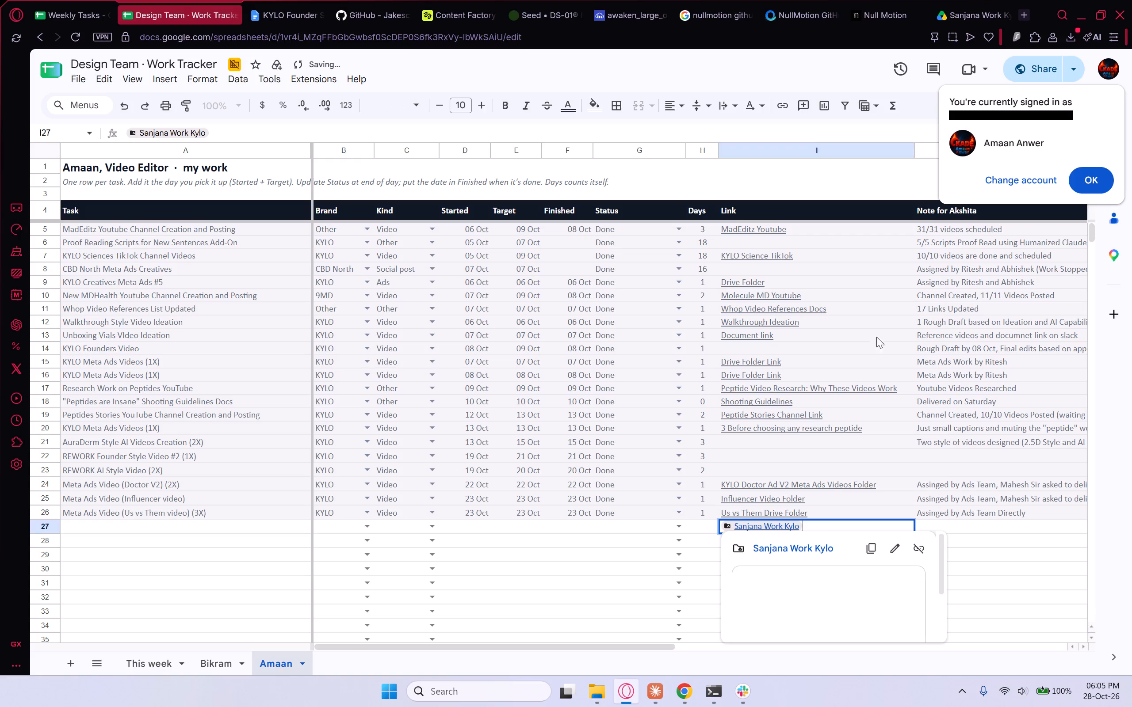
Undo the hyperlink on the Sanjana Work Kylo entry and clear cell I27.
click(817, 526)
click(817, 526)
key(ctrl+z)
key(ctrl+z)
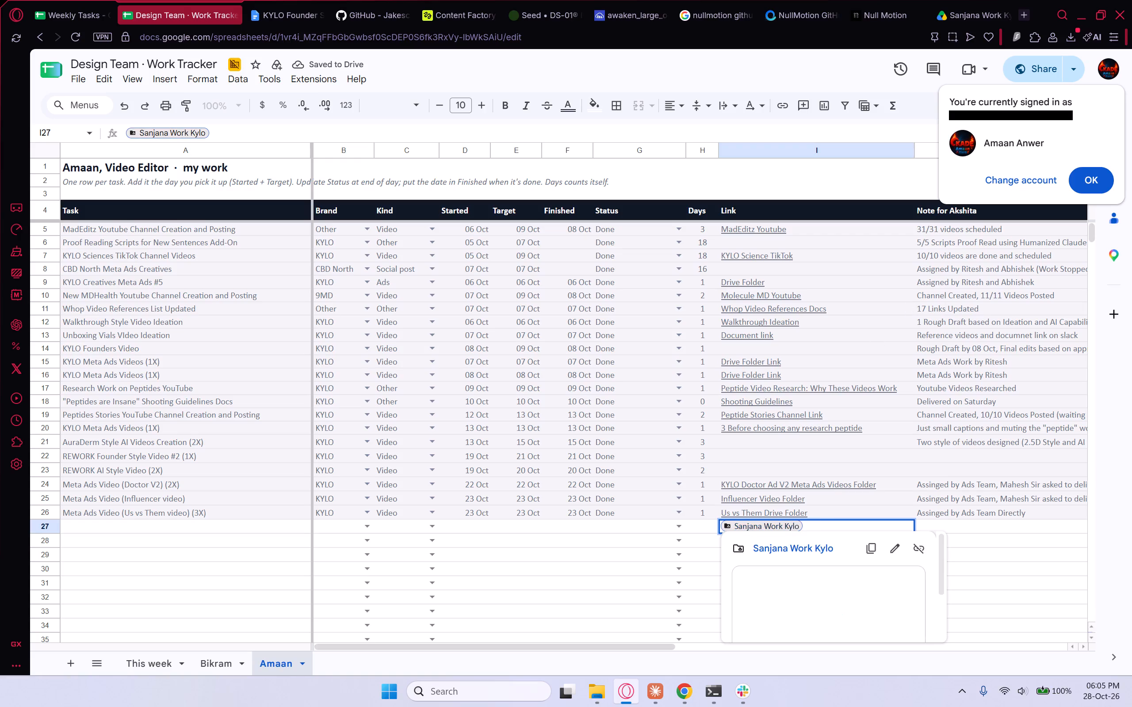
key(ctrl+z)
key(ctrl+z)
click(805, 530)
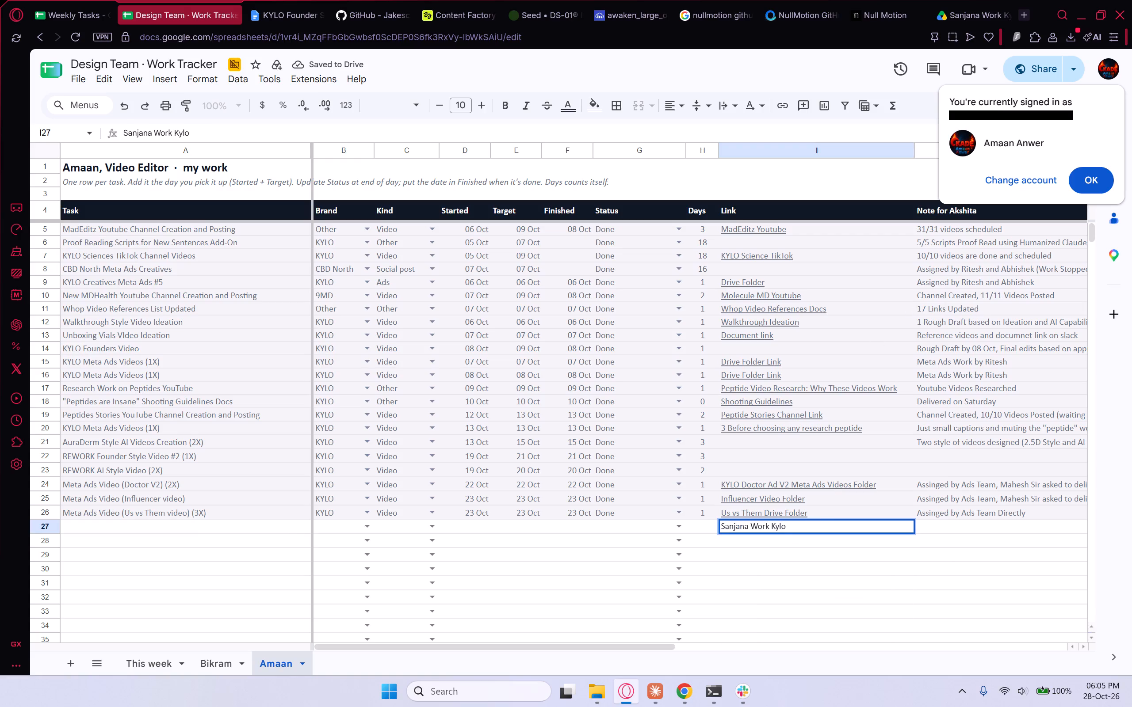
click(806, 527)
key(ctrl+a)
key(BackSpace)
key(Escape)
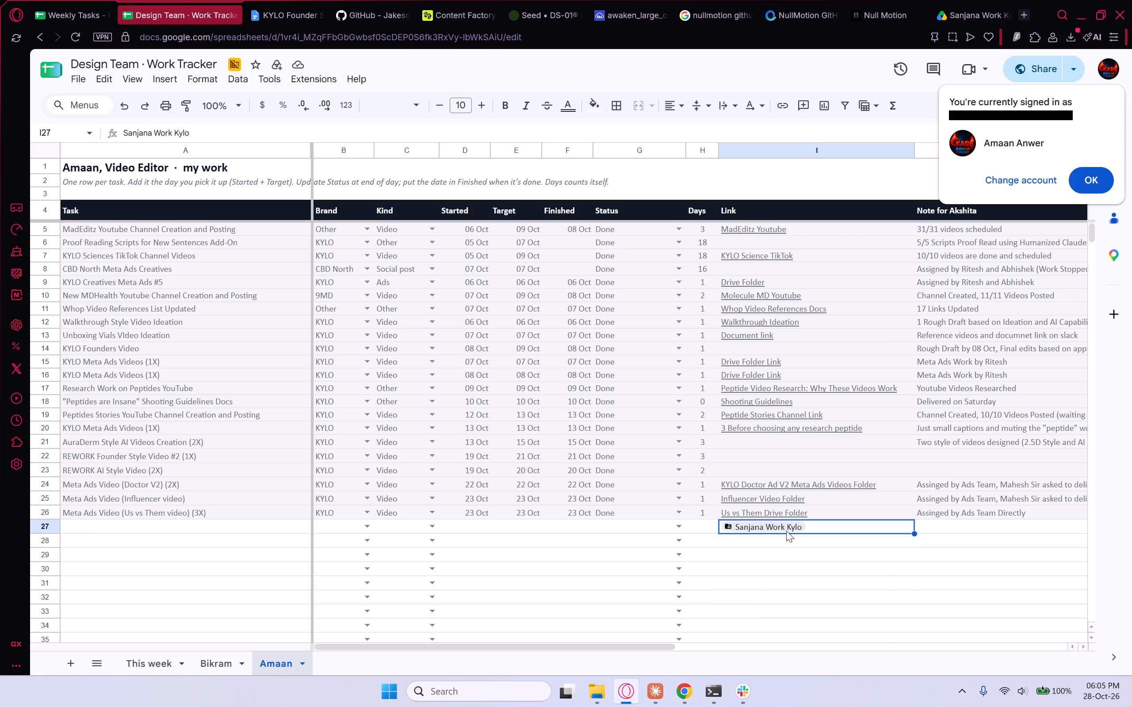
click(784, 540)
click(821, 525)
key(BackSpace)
Insert the copied Drive folder link in cell I27 with the display text "Sanjana Work KYLO Folder".
click(826, 525)
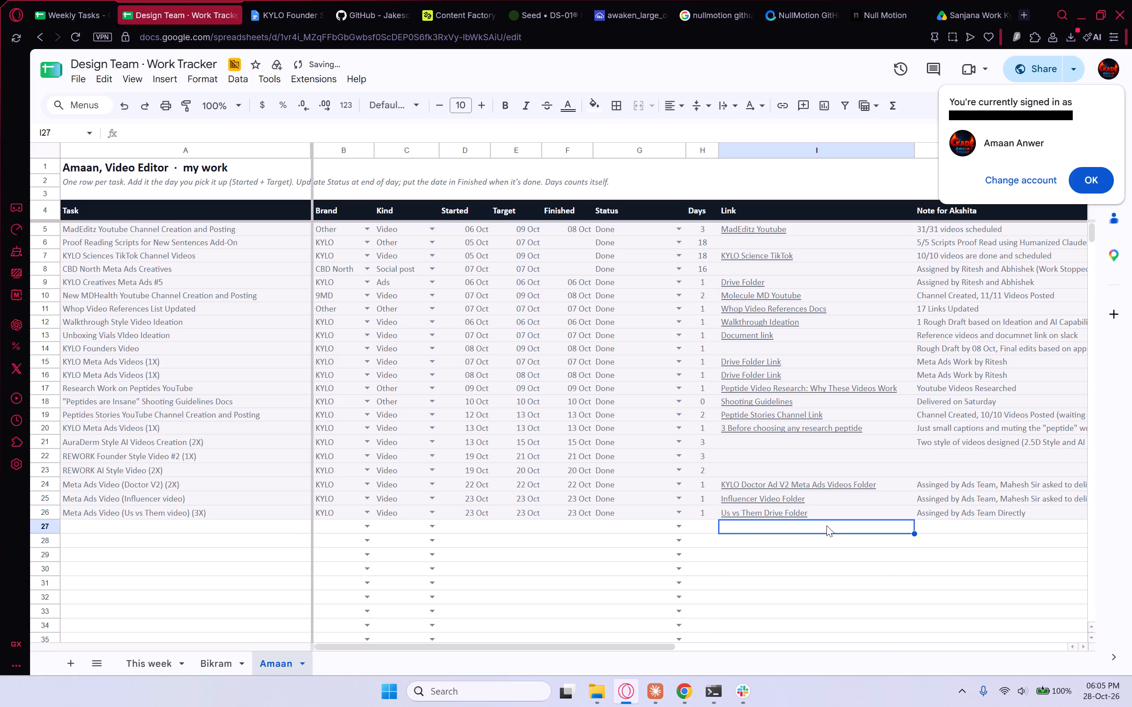
double_click(826, 525)
click(781, 107)
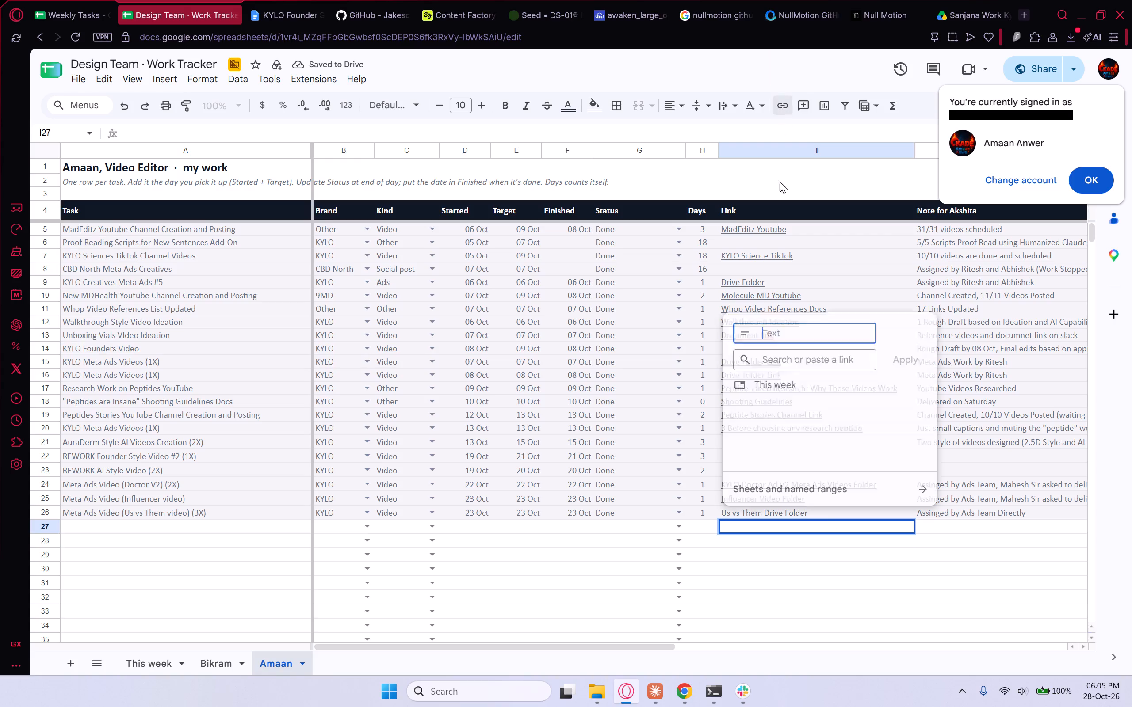
click(776, 326)
key(ctrl+v)
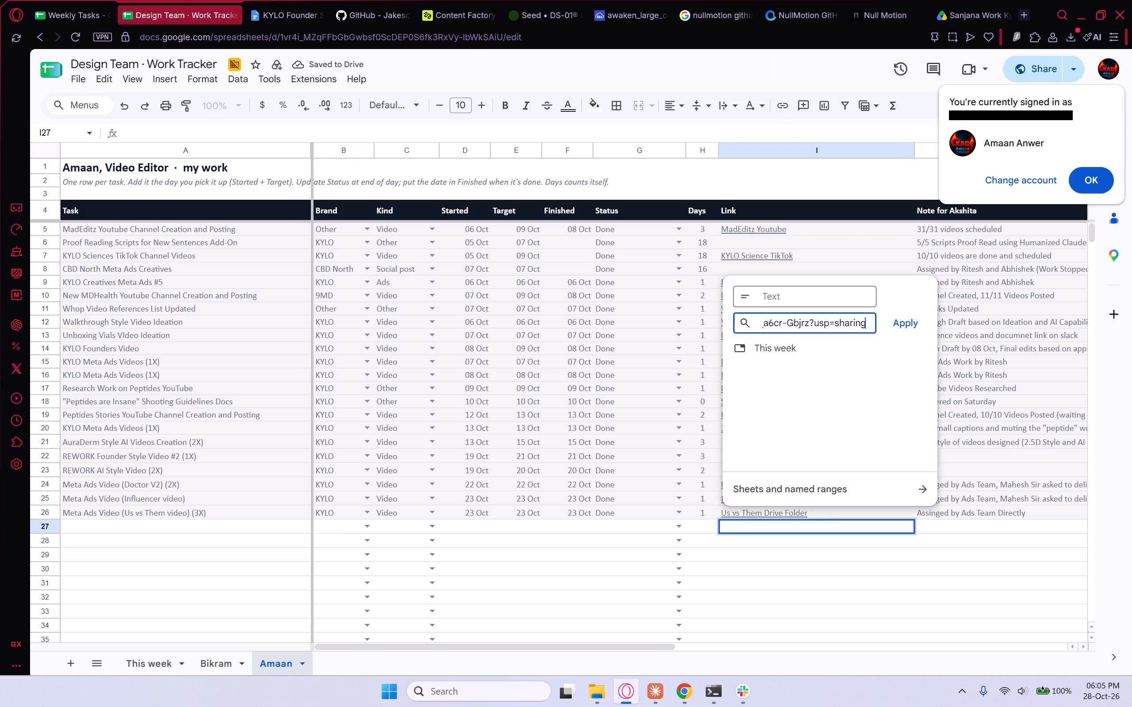
click(805, 300)
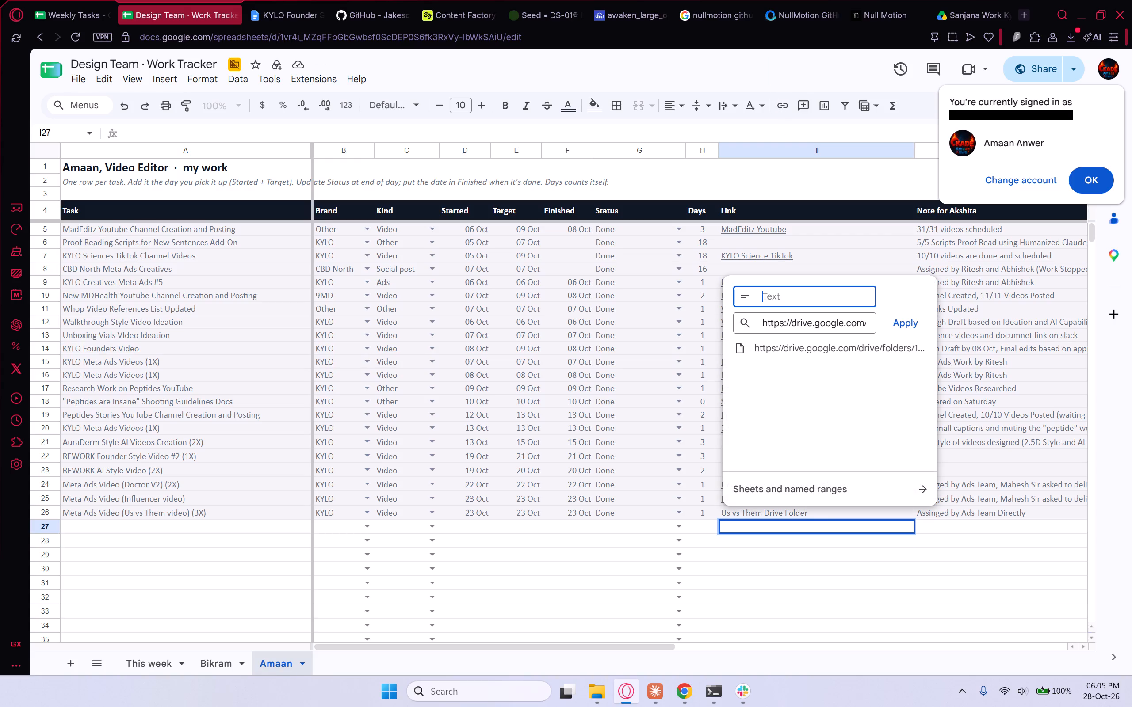
text(Sanjan)
text(a)
key(space)
text(Work)
key(space)
text(K)
text(YLO)
key(space)
text(Folder)
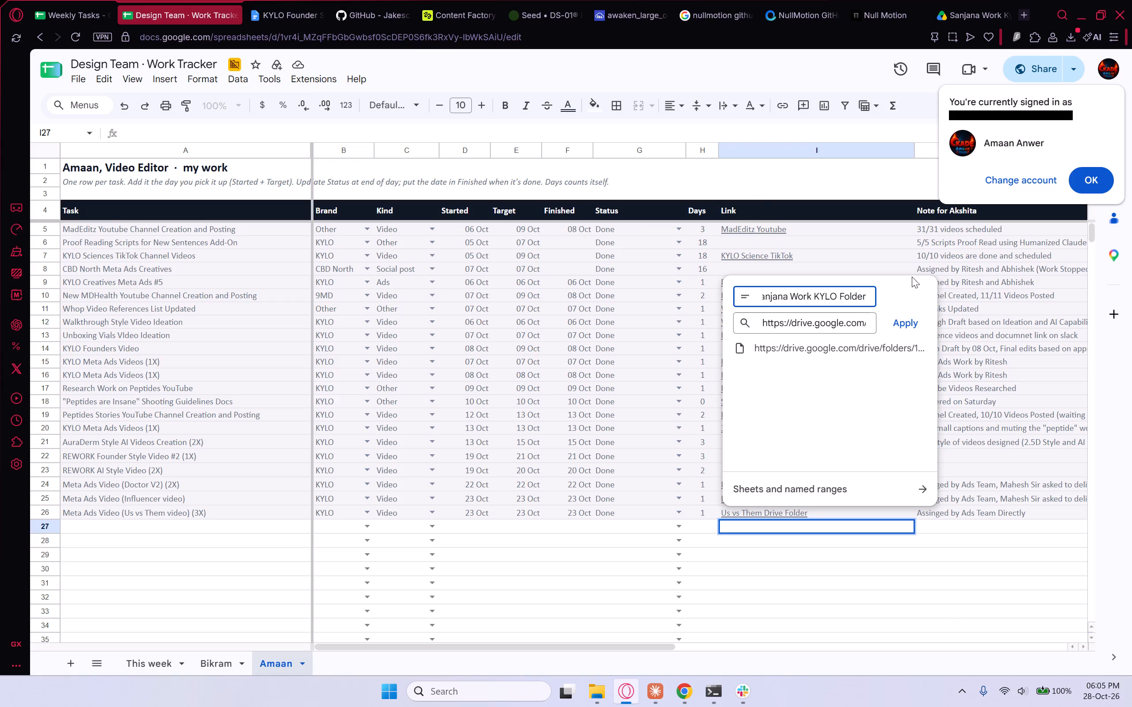
click(913, 323)
click(716, 550)
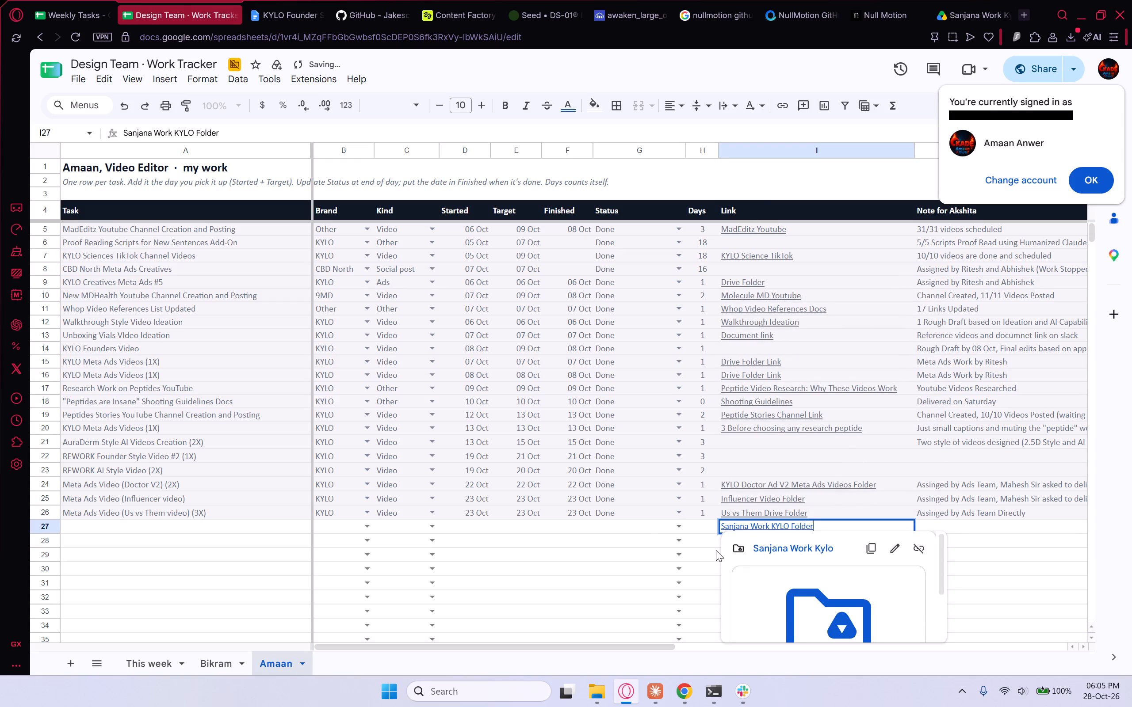
Set the status in row 27 to Done.
click(620, 527)
click(676, 528)
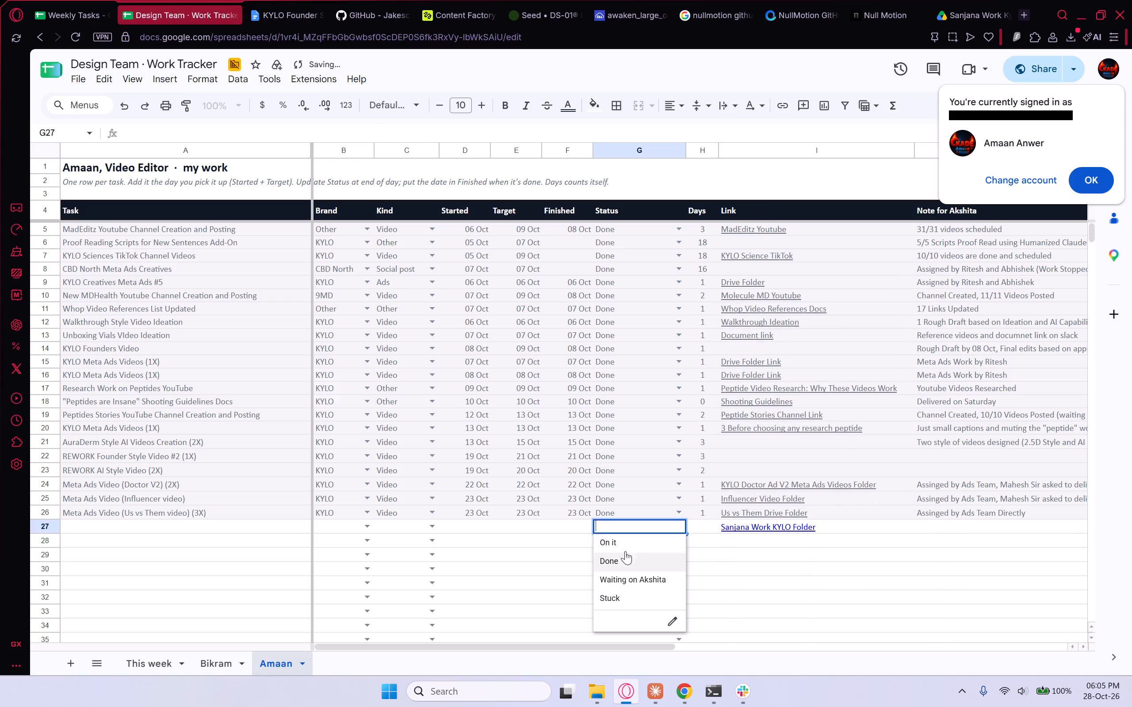
click(617, 557)
Set the Started, Target and Finished dates in row 27 to 28 Oct 2026.
click(478, 528)
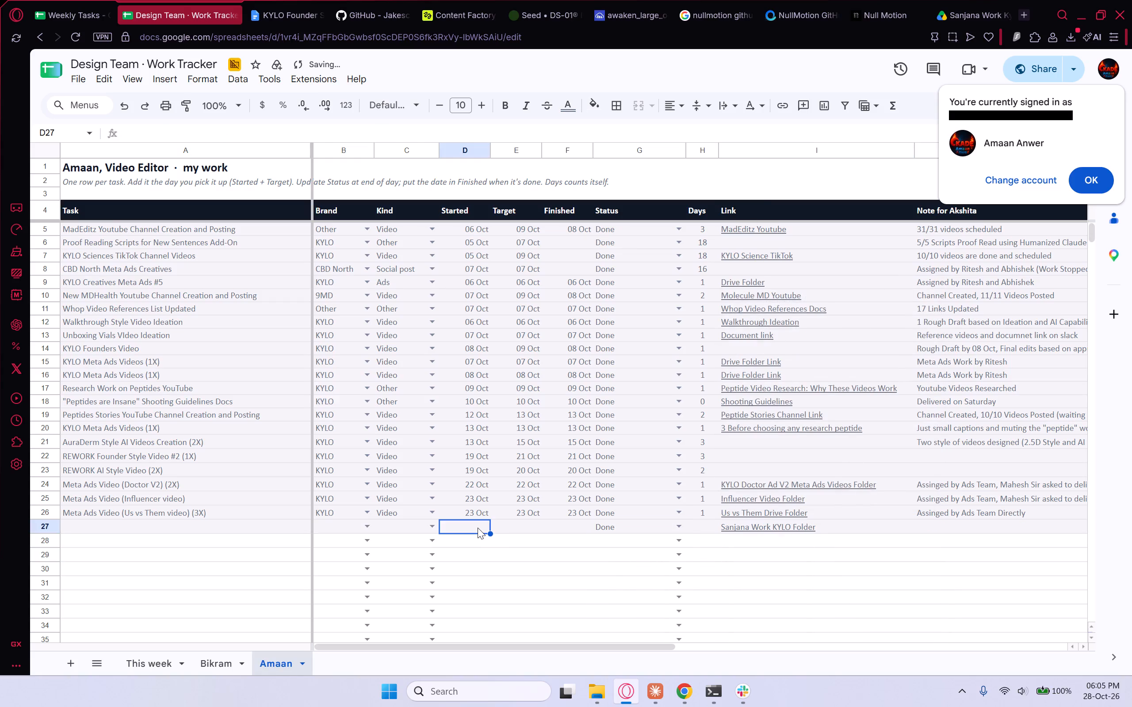
double_click(478, 528)
click(467, 464)
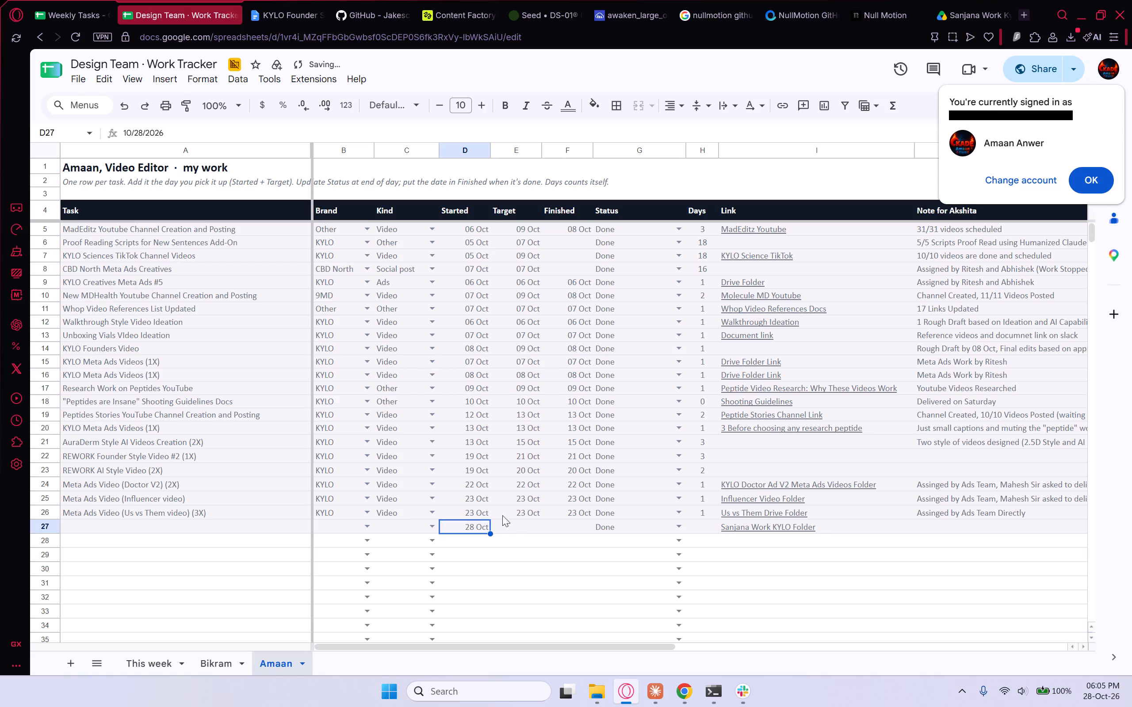
double_click(512, 531)
click(516, 468)
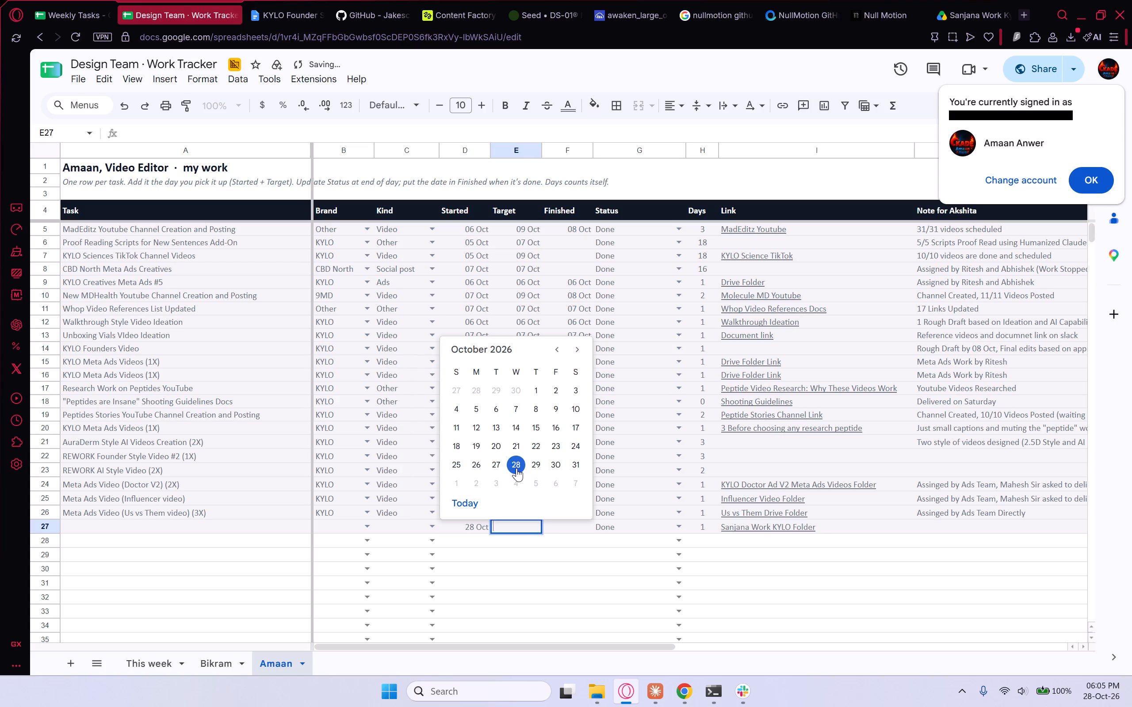
double_click(574, 530)
click(566, 461)
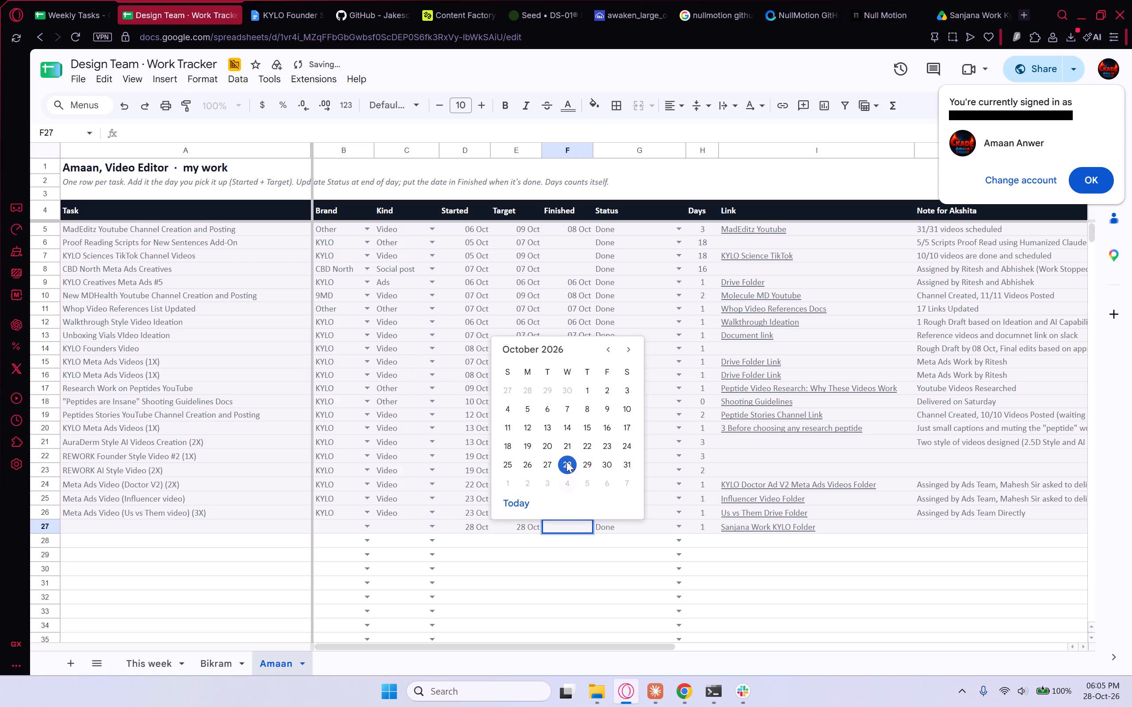
Set row 27's kind to Video and its brand to KYLO.
double_click(383, 525)
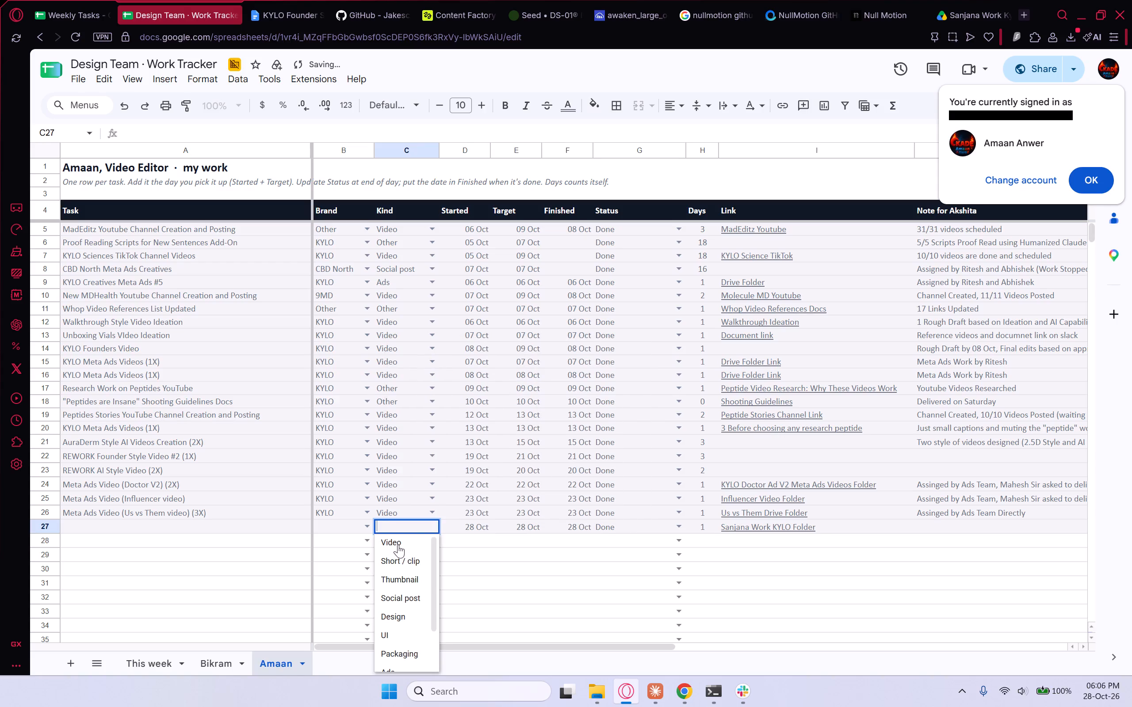
click(398, 544)
double_click(323, 530)
click(328, 541)
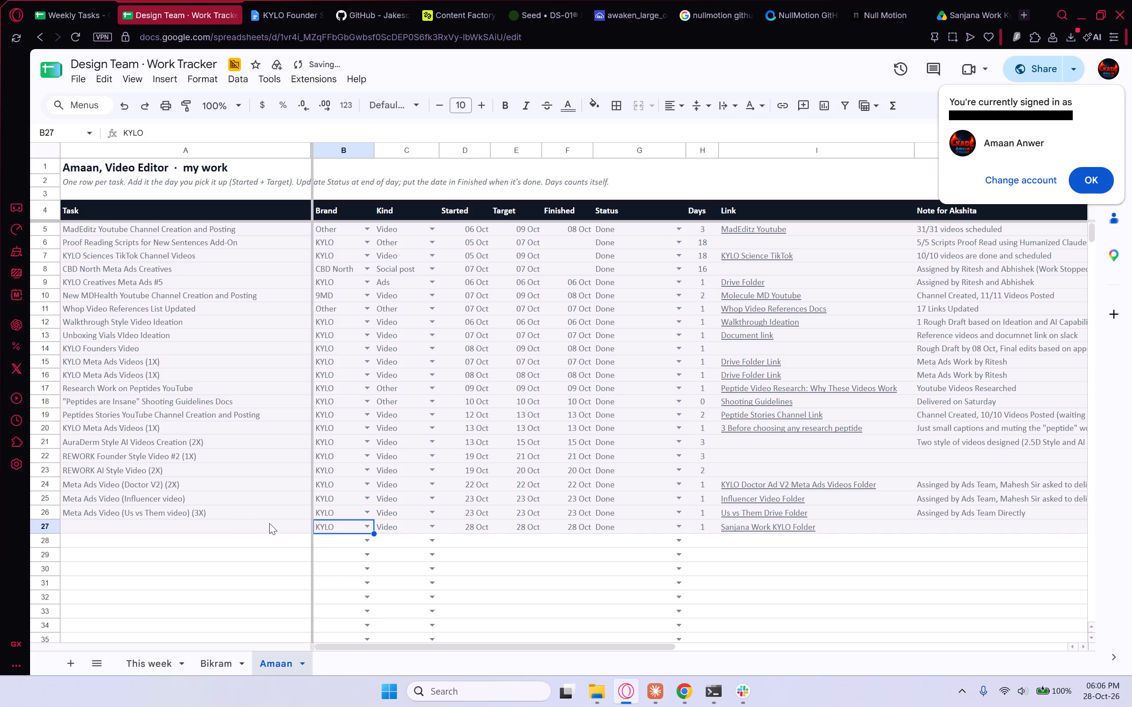
Enter the task name "Sanjana Mam KYLO Videos" in cell A27, followed by an opening bracket.
double_click(238, 521)
double_click(218, 526)
double_click(209, 528)
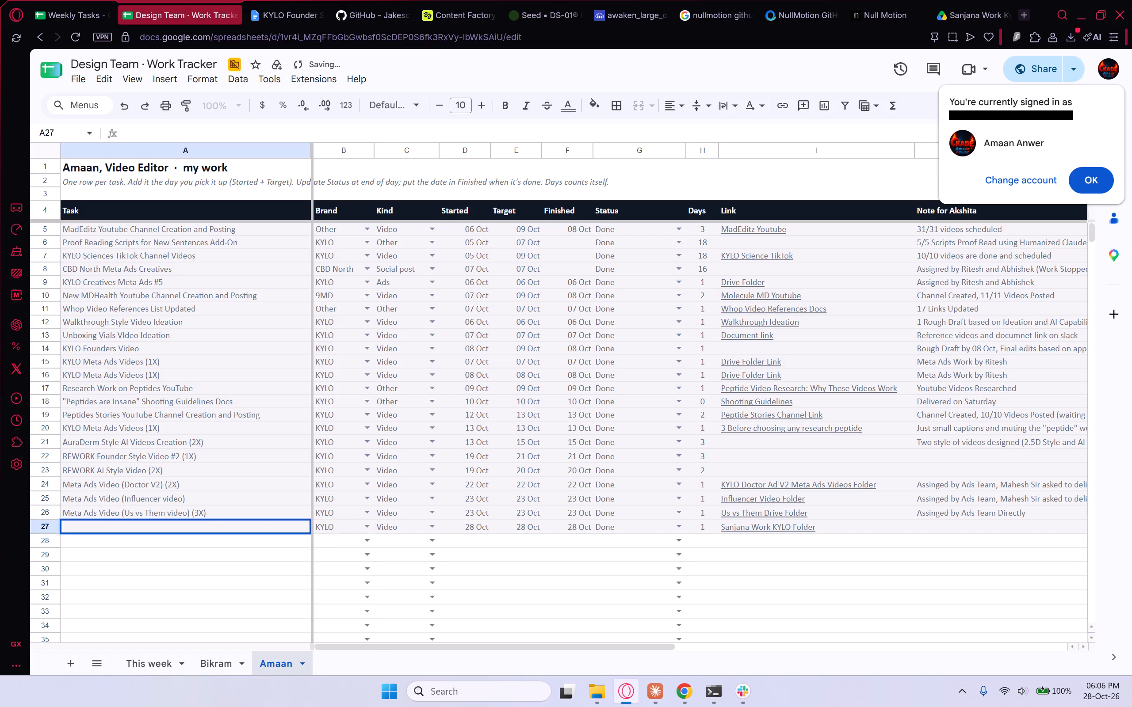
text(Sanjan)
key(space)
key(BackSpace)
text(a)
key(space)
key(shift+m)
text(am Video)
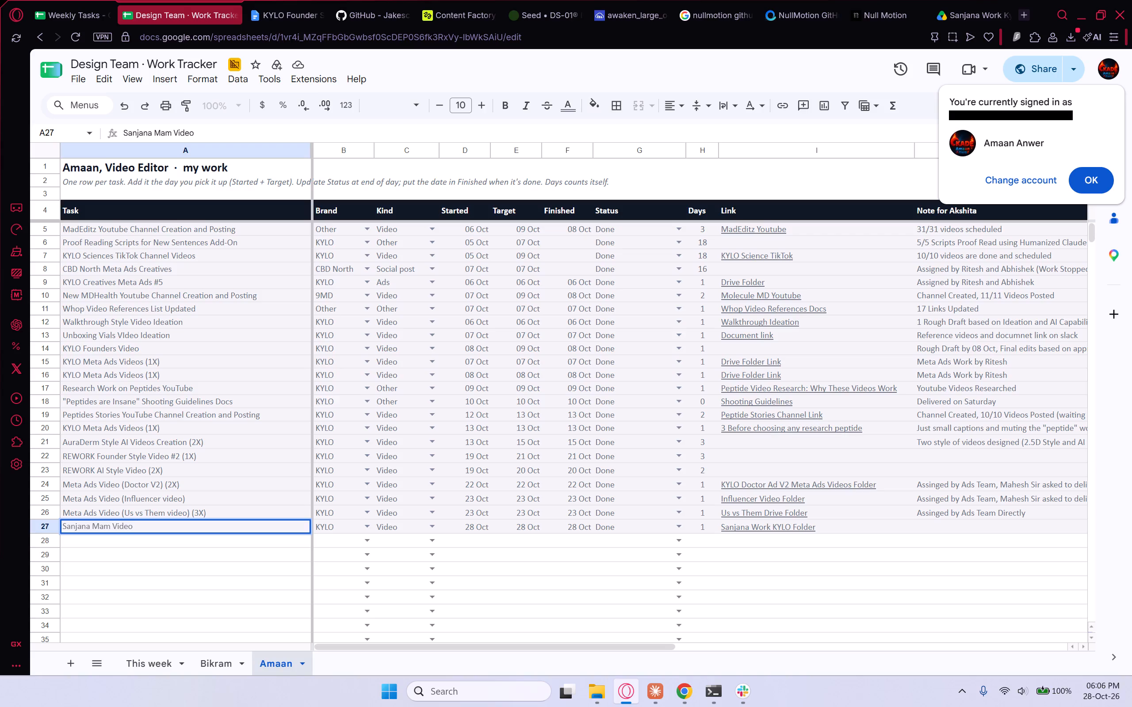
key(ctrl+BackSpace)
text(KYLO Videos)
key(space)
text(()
Switch to File Explorer and examine the video versions in the Video 1 and Video 2 folders of 16 UGC - Halloween Sale (Sanjana 2).
click(597, 681)
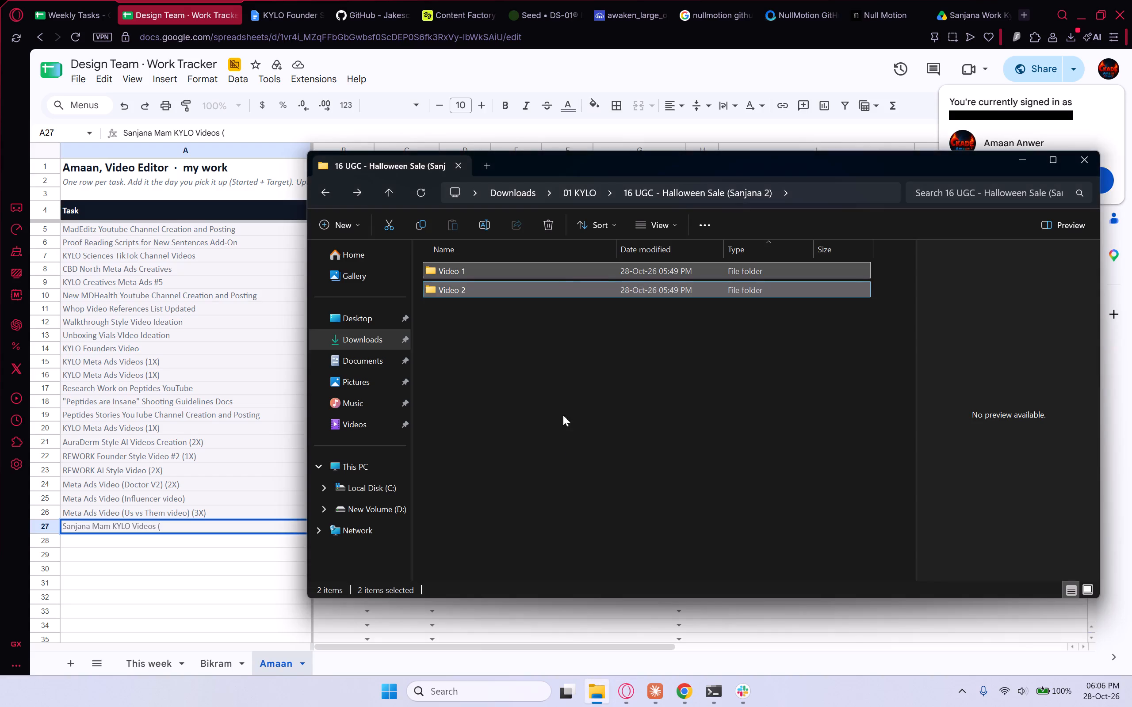
click(562, 401)
double_click(489, 273)
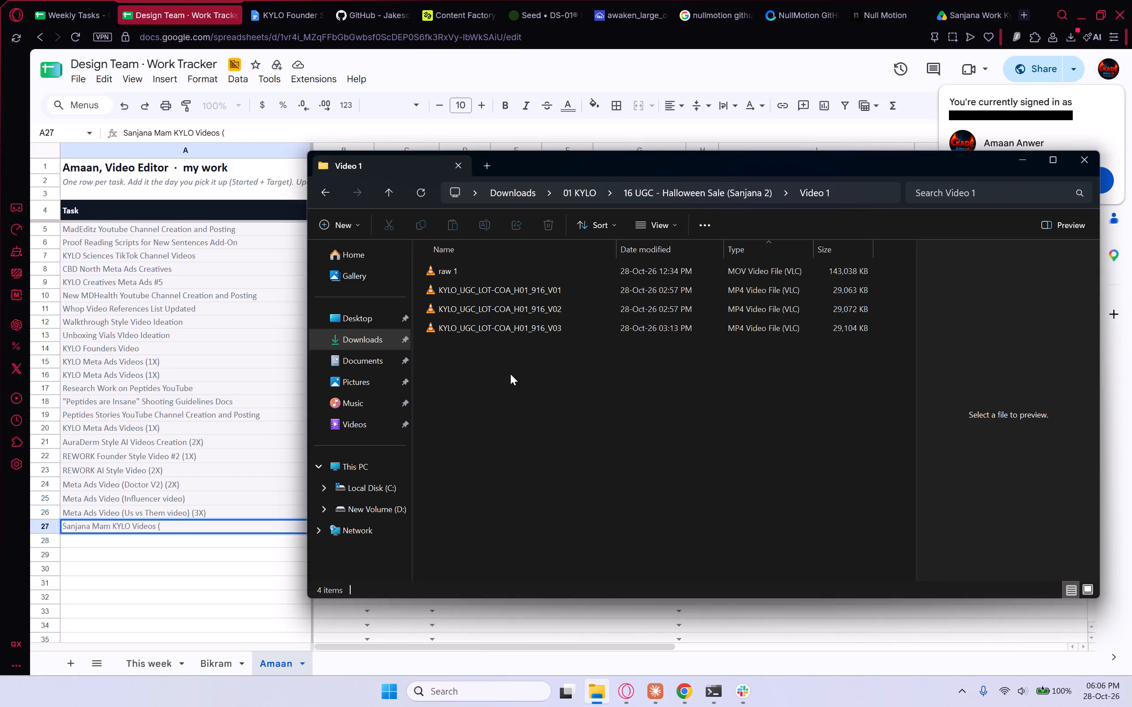
drag(510, 374, 496, 287)
click(512, 369)
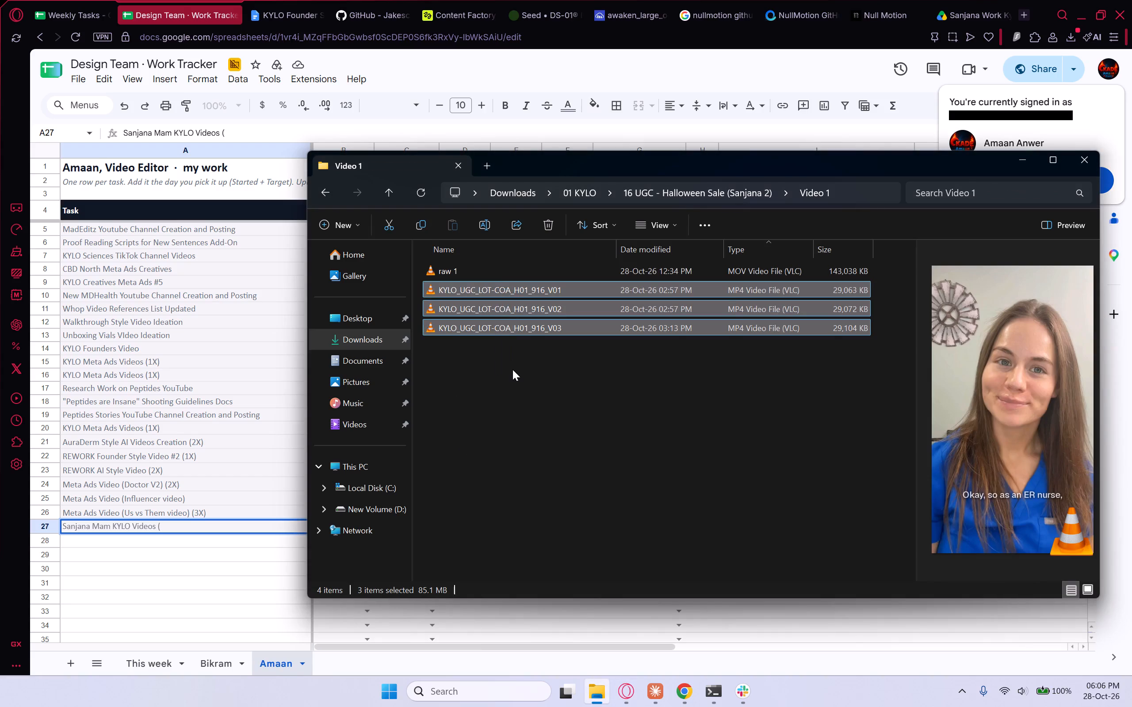
click(501, 285)
click(505, 306)
click(509, 326)
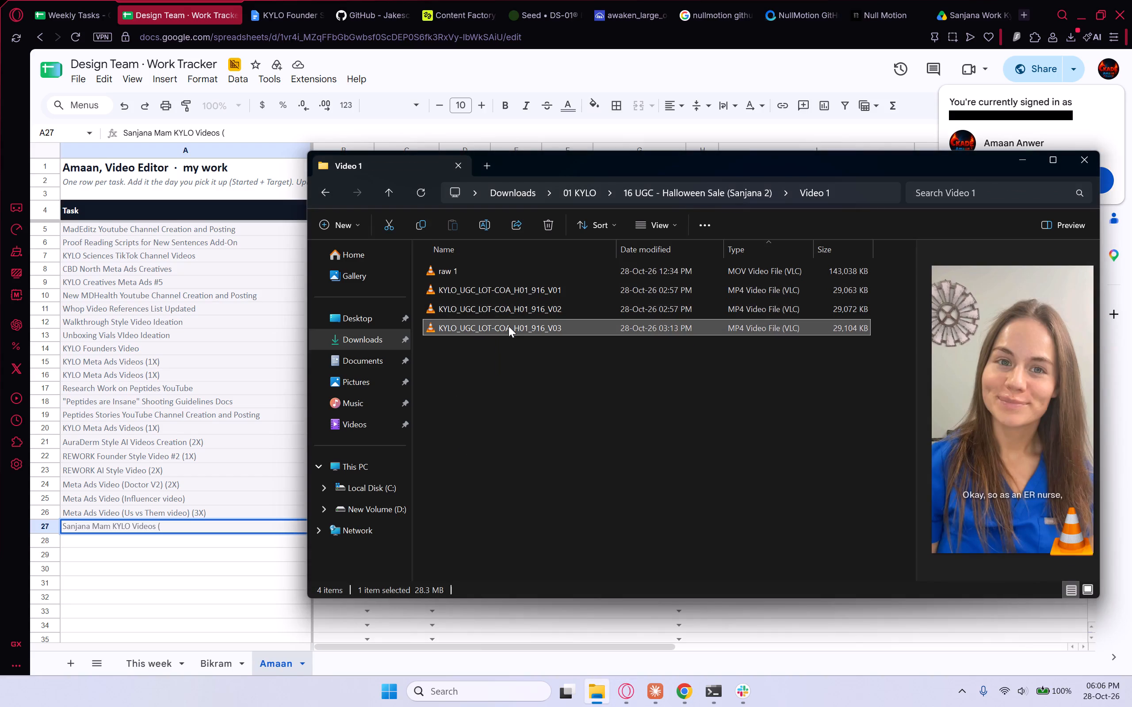
click(503, 353)
double_click(486, 293)
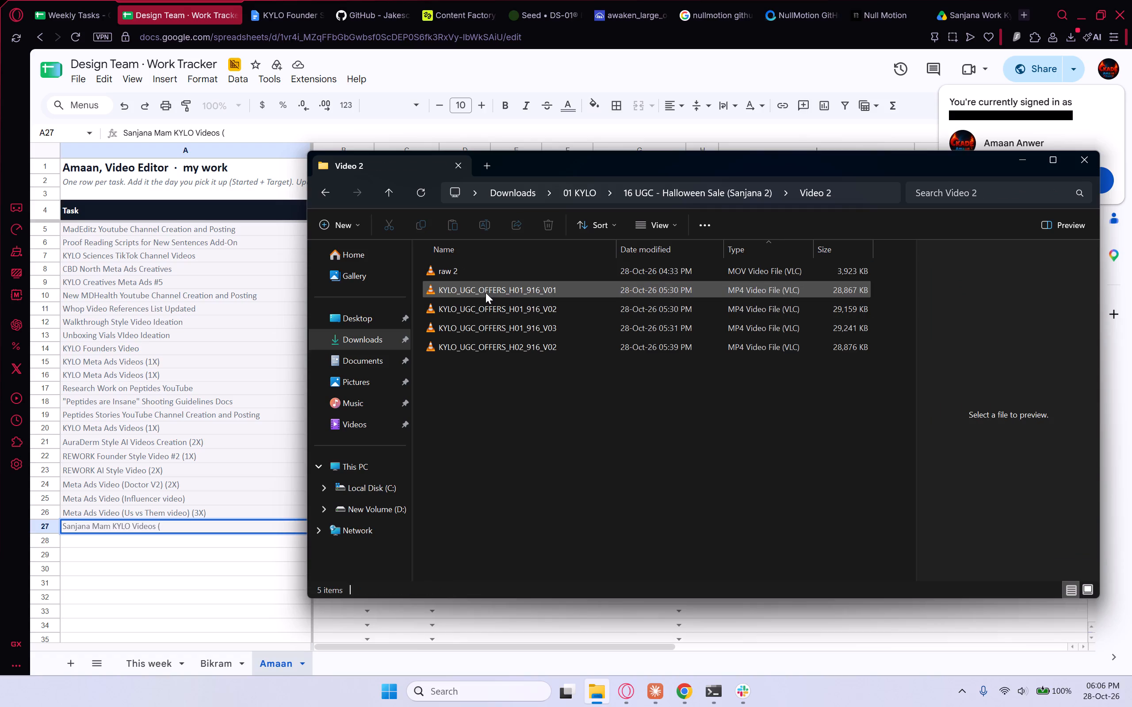
click(1075, 165)
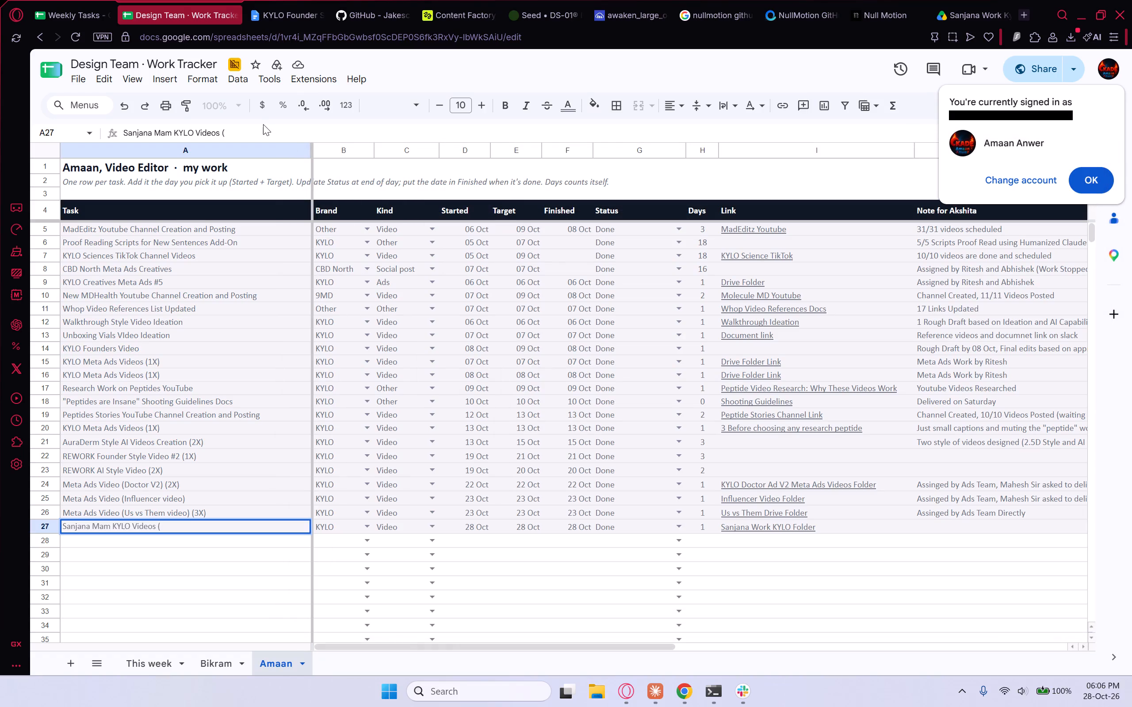
Return to the Work Tracker and complete the task name in A27 as "Sanjana Mam KYLO Videos (3X) with (2X Variations)".
click(263, 124)
click(263, 129)
key(3)
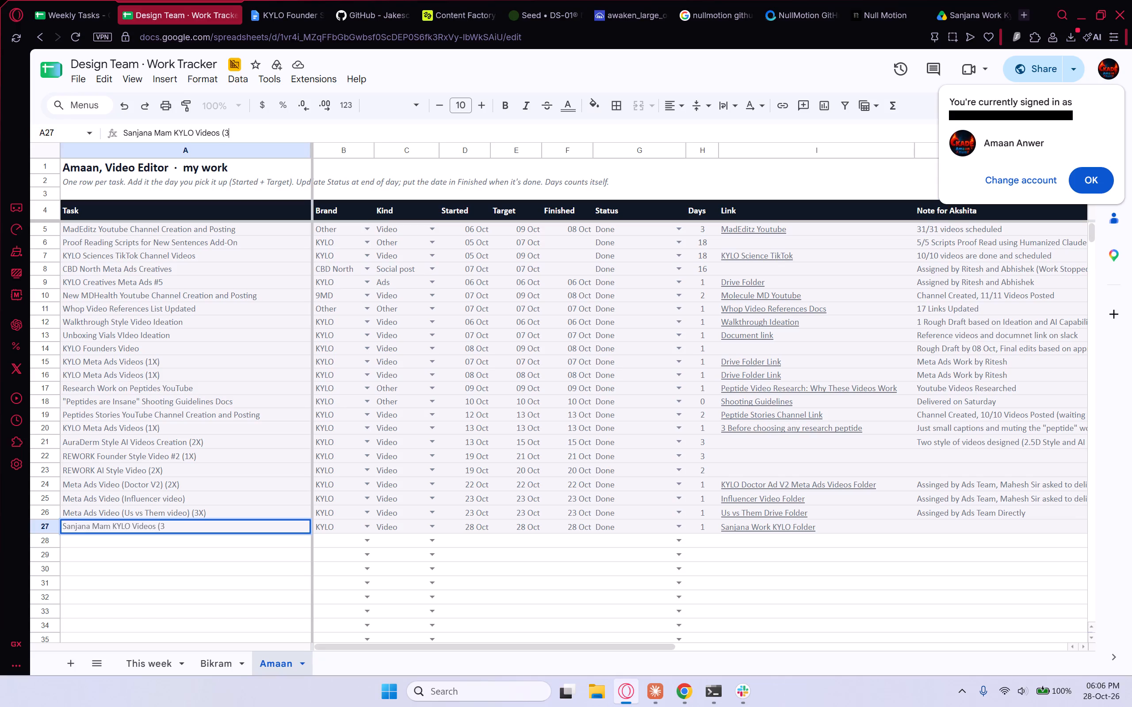
key(shift+x)
key(shift+parenright)
click(217, 530)
key(space)
text(with)
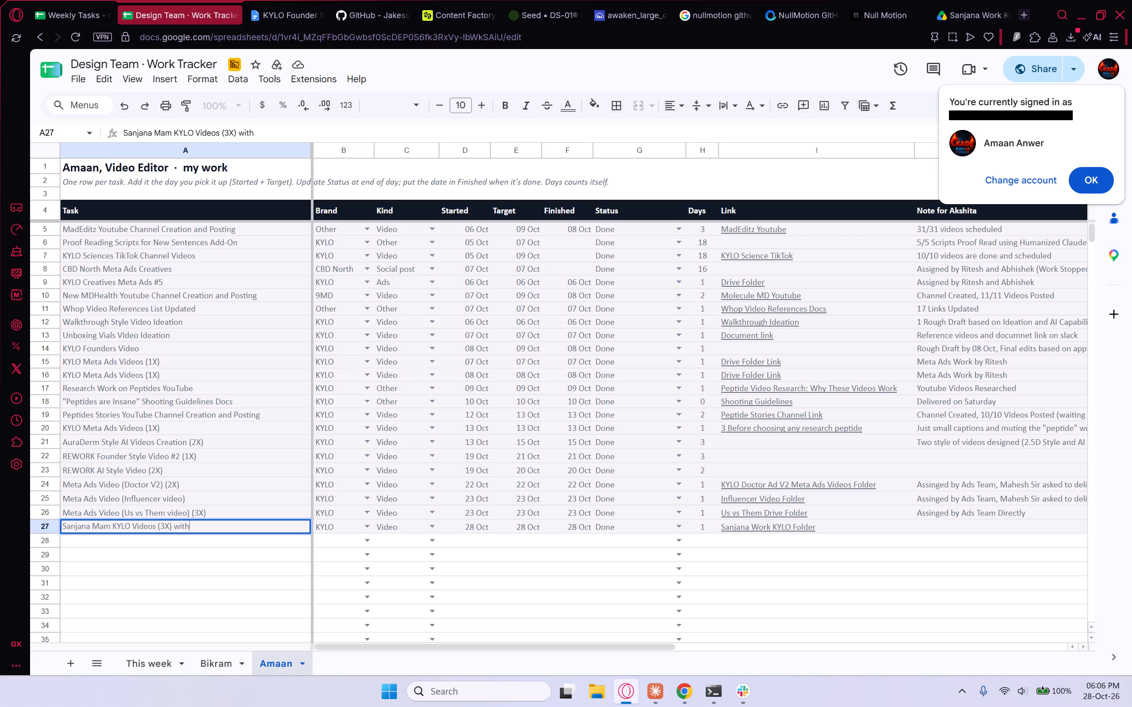
key(space)
key(2)
key(BackSpace)
key(shift+parenleft)
text(2X))
key(BackSpace)
key(space)
text(Variations)
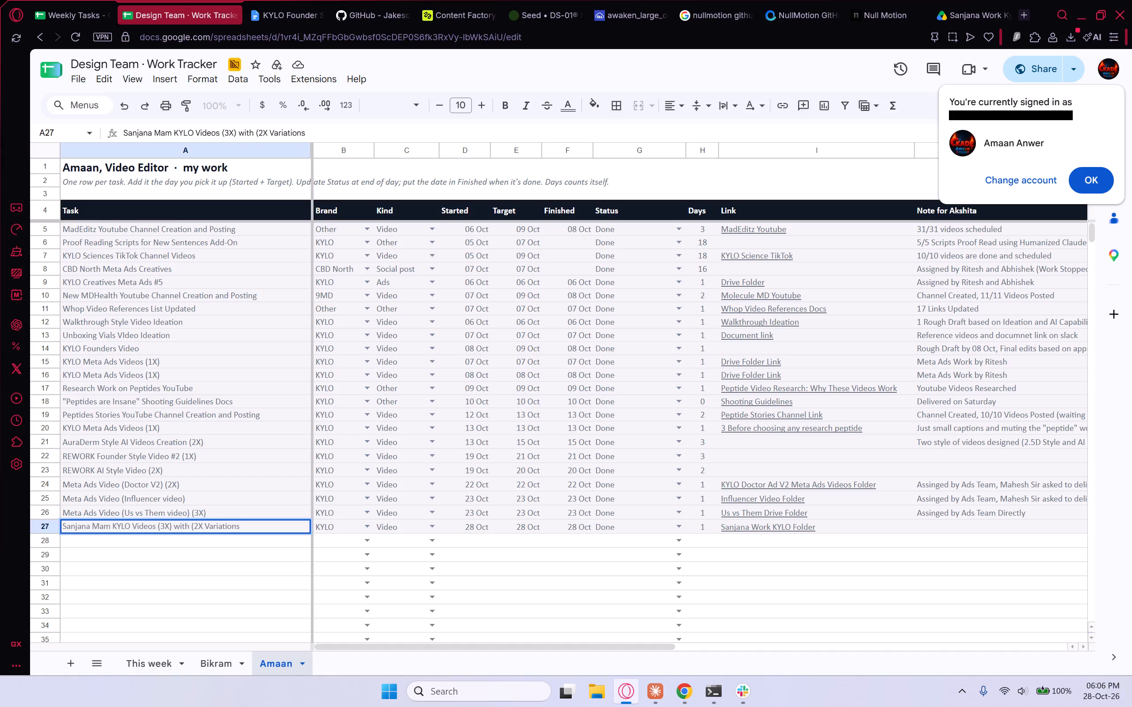
key(shift+parenright)
Enter the note "Direct work by Sanjana Mam" for row 27 in the Note for Akshita column.
click(929, 526)
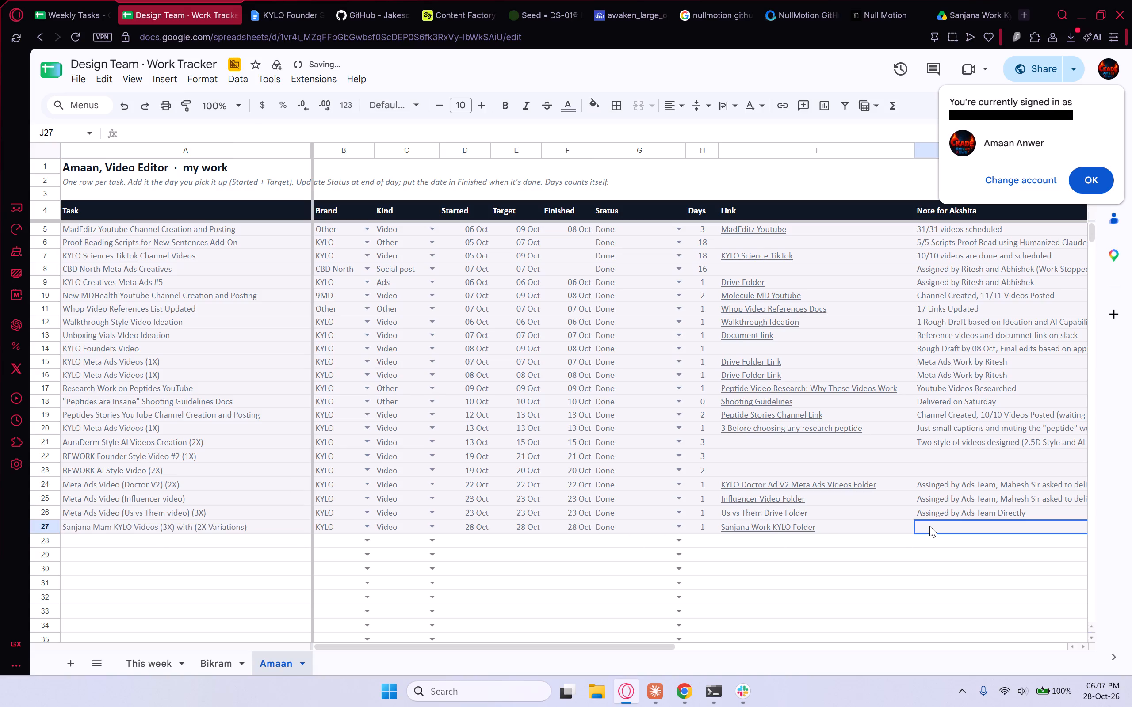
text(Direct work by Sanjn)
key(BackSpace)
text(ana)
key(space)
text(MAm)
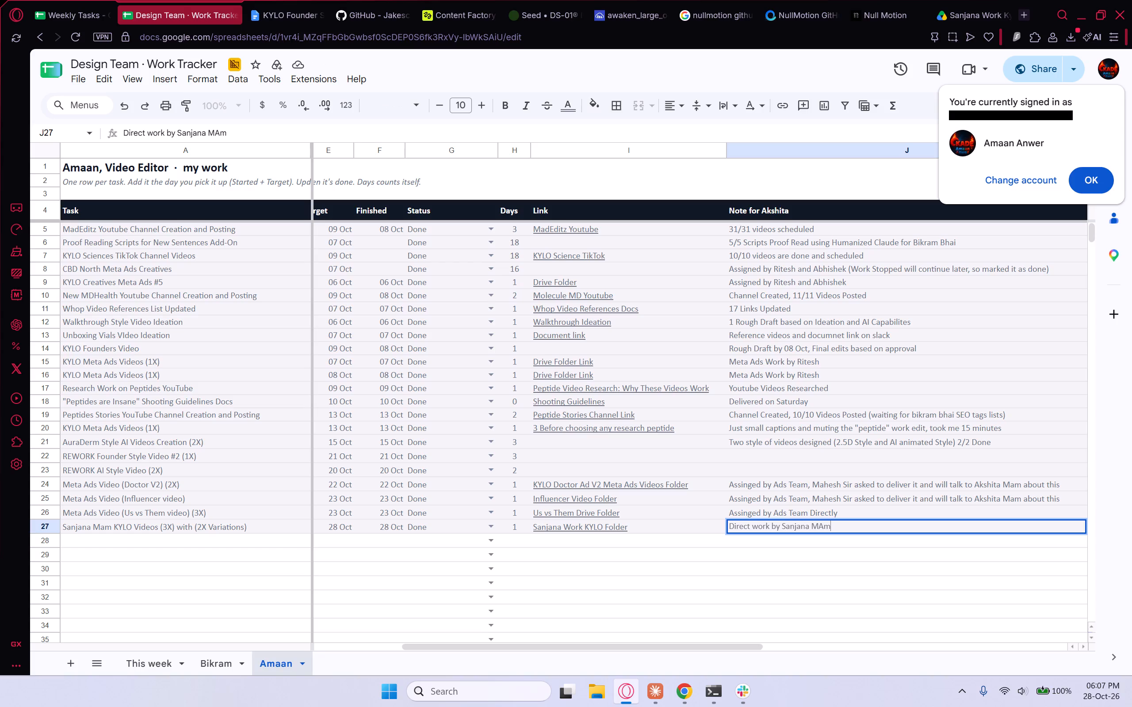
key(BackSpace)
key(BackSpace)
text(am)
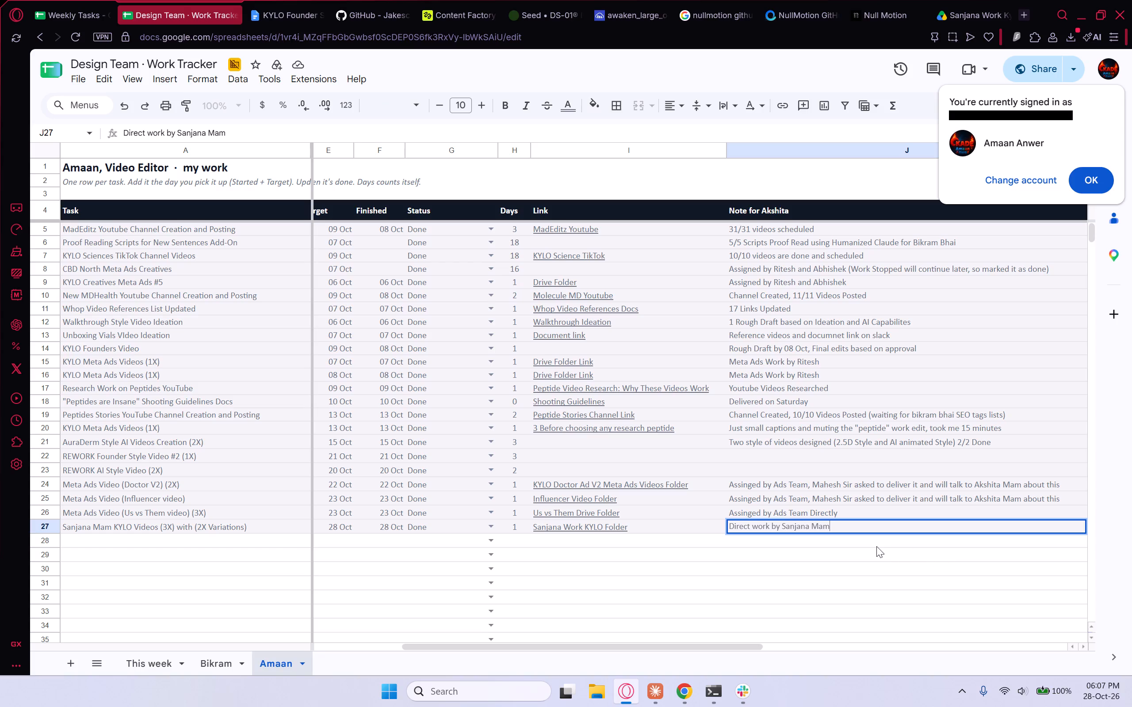
click(876, 546)
Append "(Urgent work had to get it LIVE before Halloween)" to the note in row 27.
click(865, 531)
double_click(857, 524)
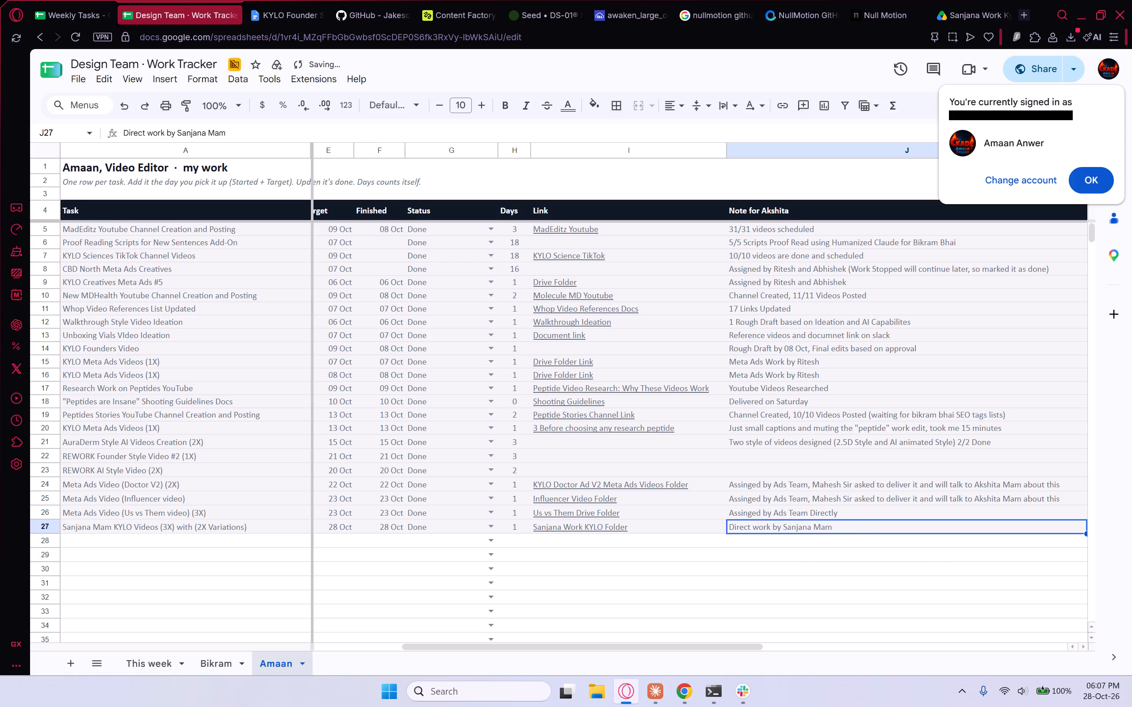
click(857, 527)
key(space)
text((Urgent work had to get it li)
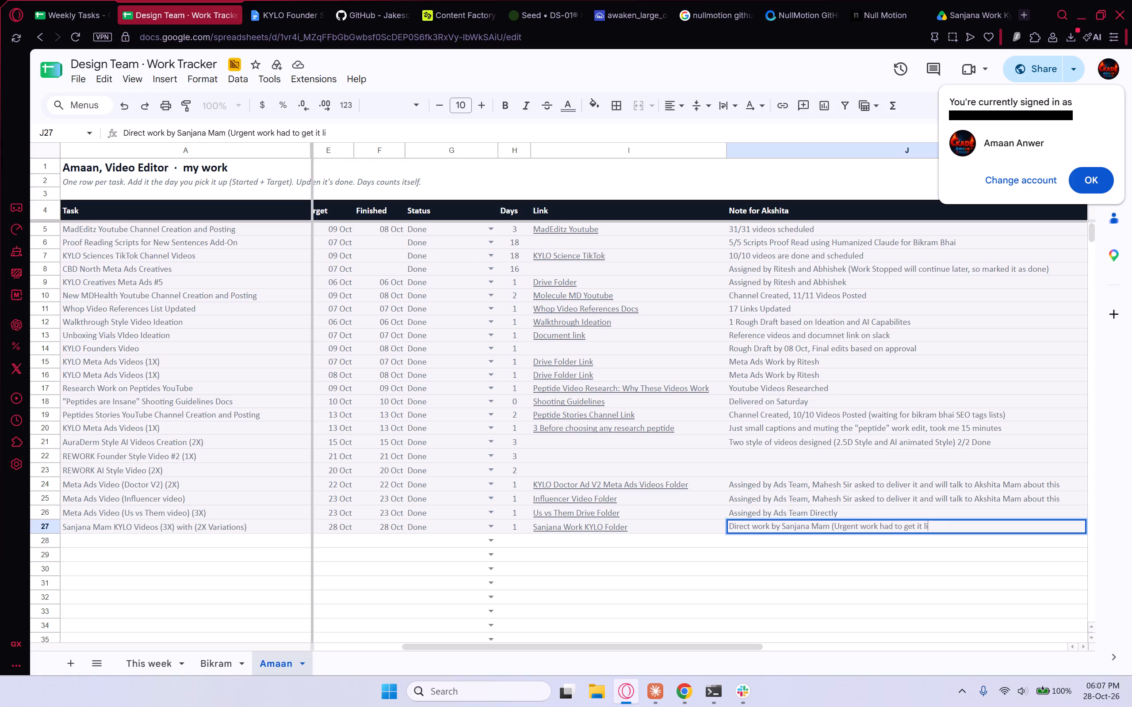
text(ve)
key(BackSpace)
key(BackSpace)
key(BackSpace)
key(BackSpace)
text(LIVE before)
key(space)
text(Hallowwe)
key(BackSpace)
key(BackSpace)
key(BackSpace)
key(o)
key(BackSpace)
text(ween)
key(shift+parenright)
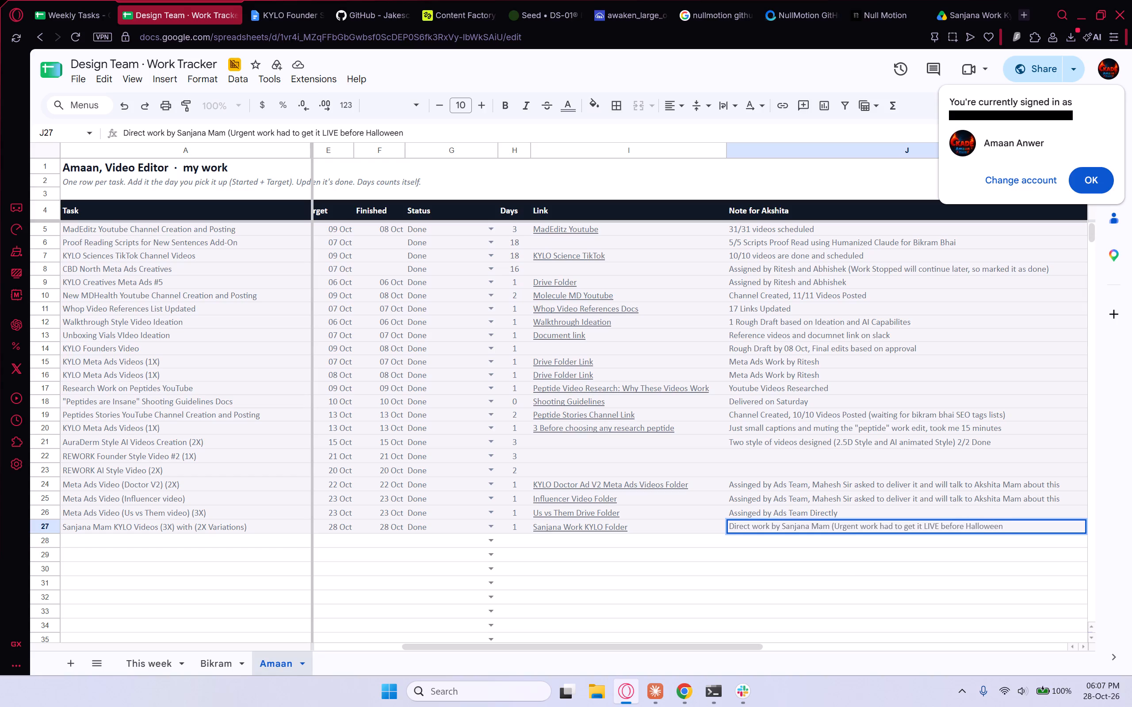
click(821, 550)
click(817, 531)
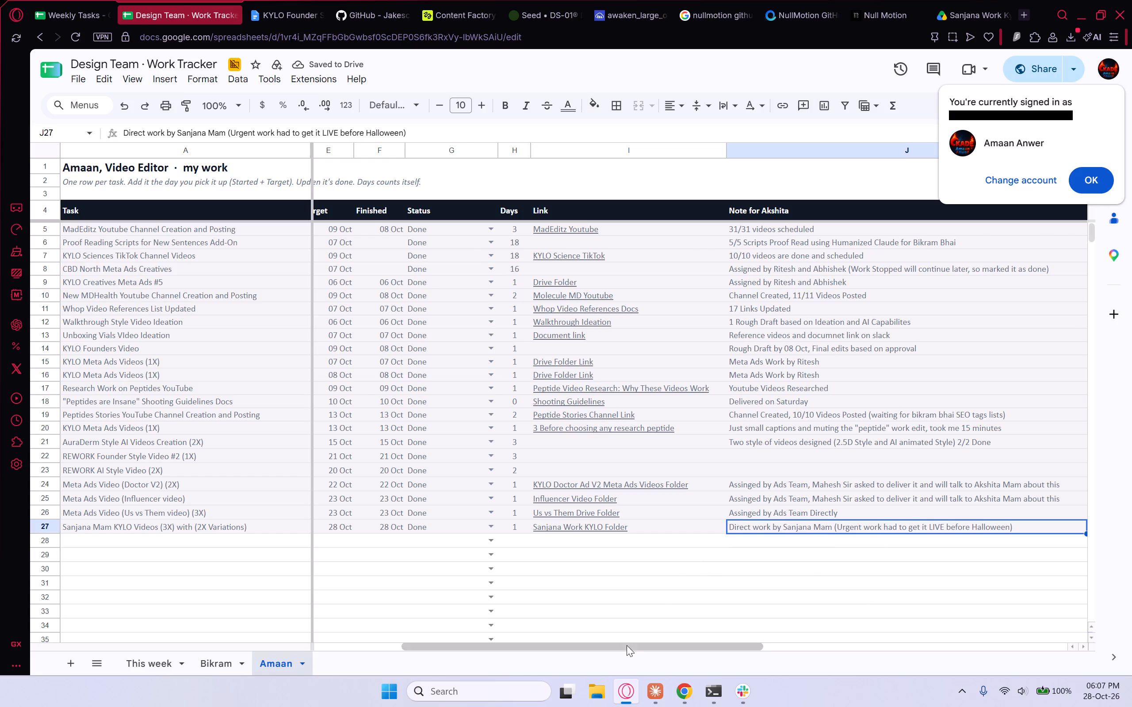
Copy the task name from A27 into B254 of the Weekly Tasks sheet, as task 2 of 26th Oct 2026 - 30th Oct 2026.
drag(627, 645, 464, 641)
click(233, 522)
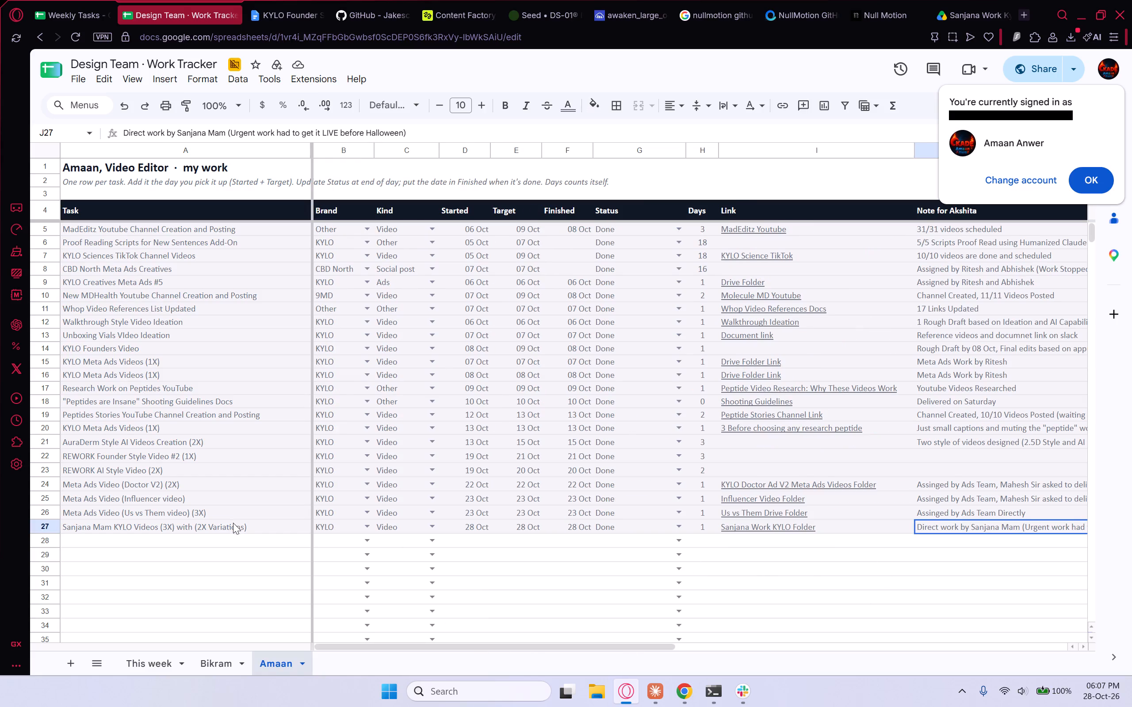
key(ctrl+c)
click(93, 2)
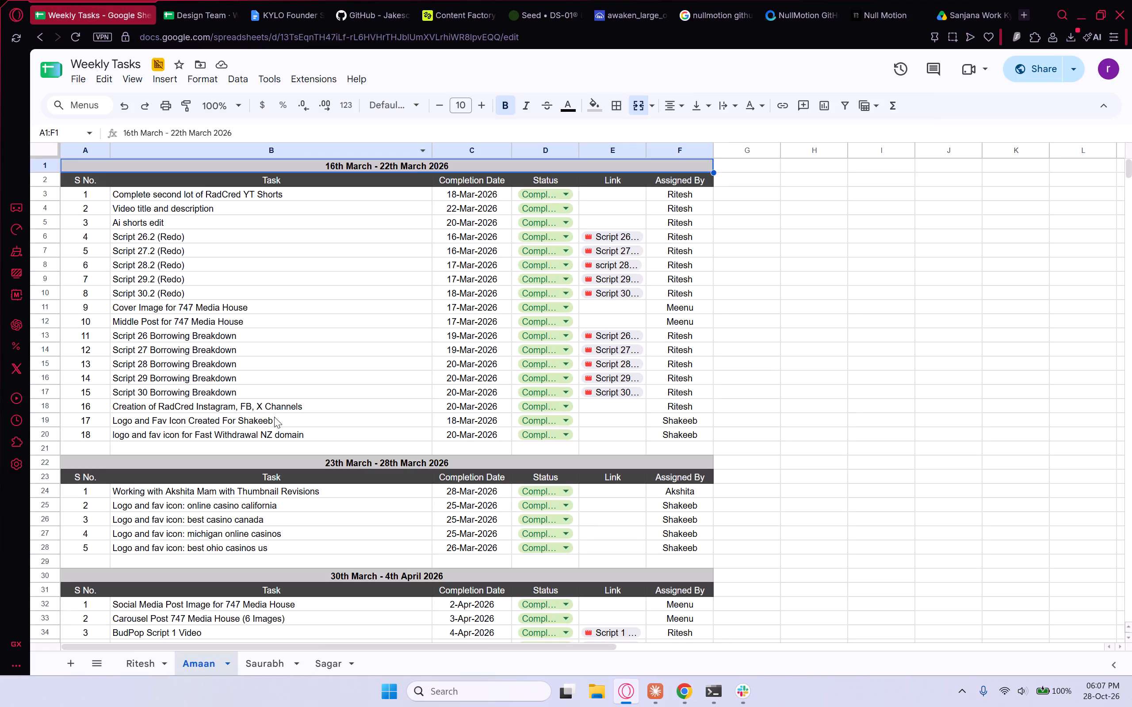
scroll(280, 417, down, 20)
scroll(280, 417, down, 20)
scroll(280, 417, down, 20)
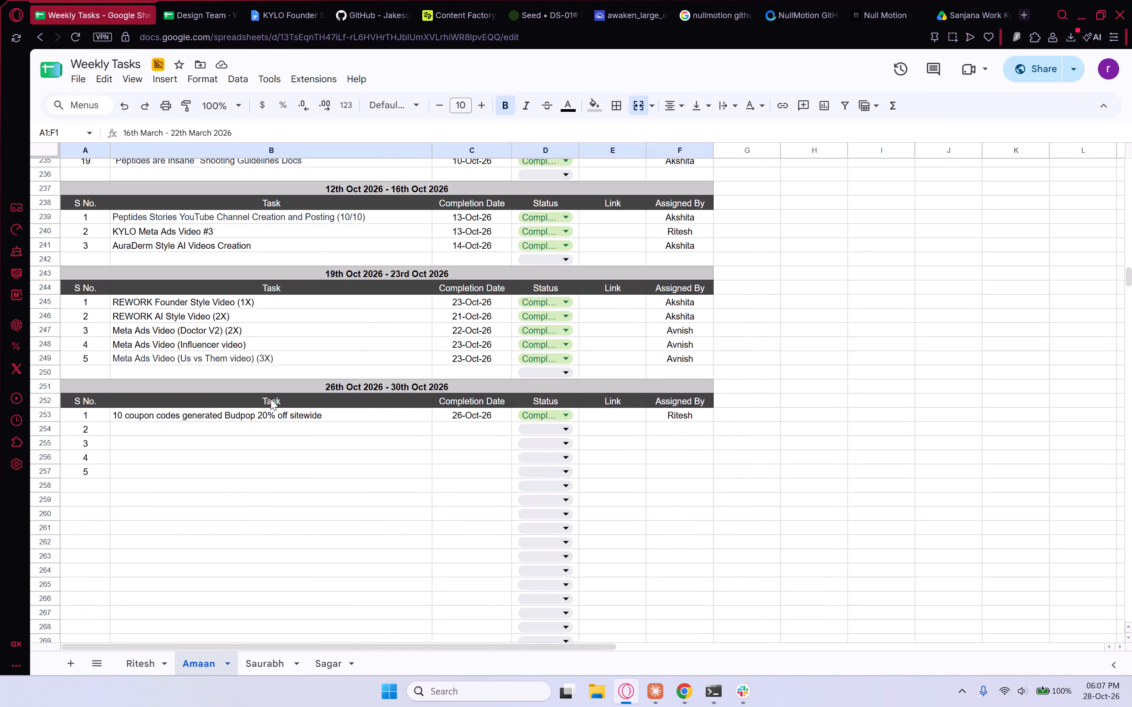
click(251, 424)
click(242, 424)
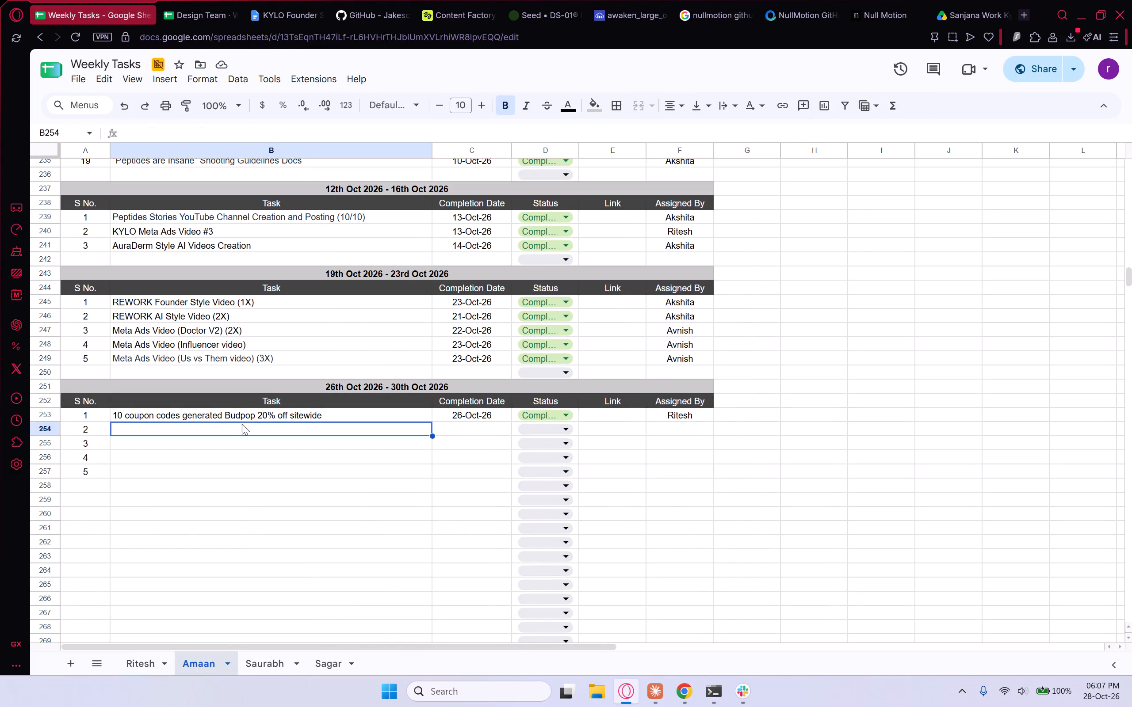
key(ctrl+v)
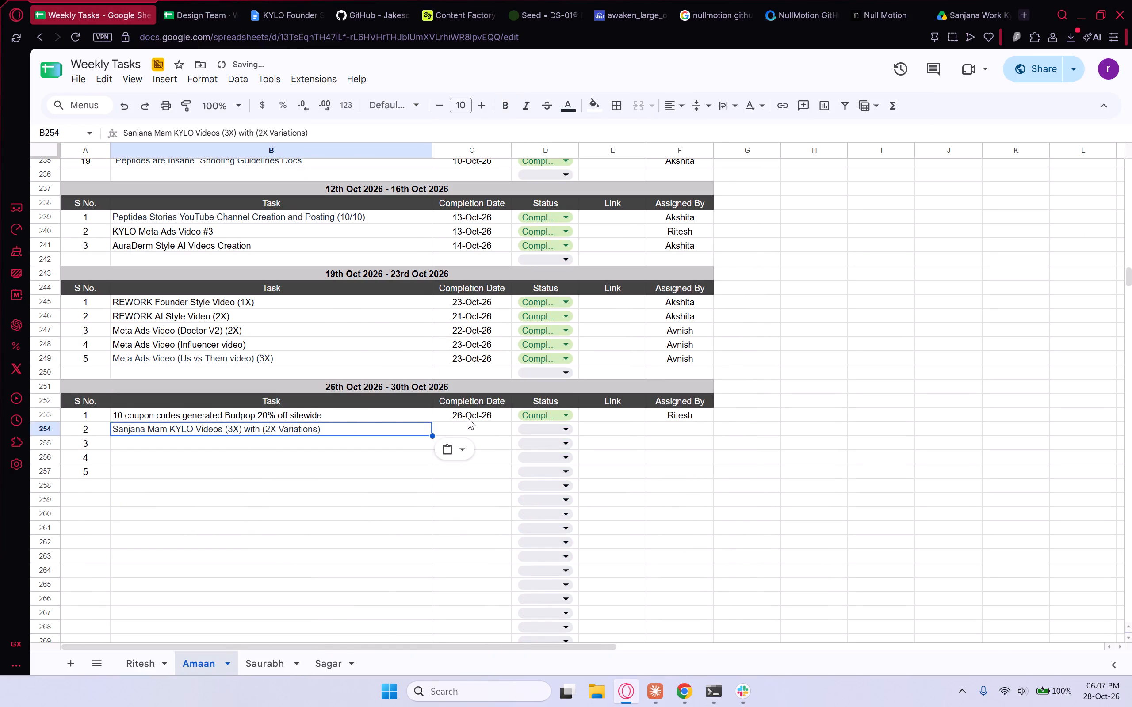
Select the completion date of task 1 in the 26th Oct 2026 - 30th Oct 2026 block.
double_click(479, 425)
click(480, 419)
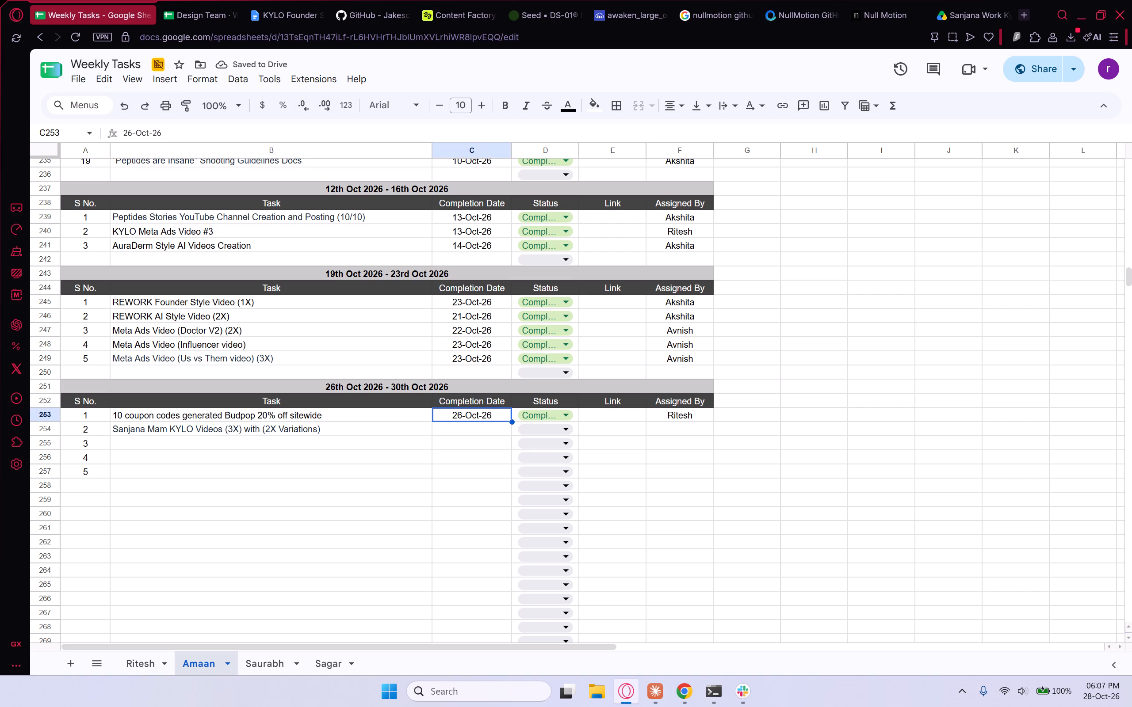
Set task 2 of the 26th Oct 2026 - 30th Oct 2026 block to completion date 28-Oct-26 and mark its status as completed.
drag(511, 420, 505, 429)
double_click(487, 429)
click(474, 564)
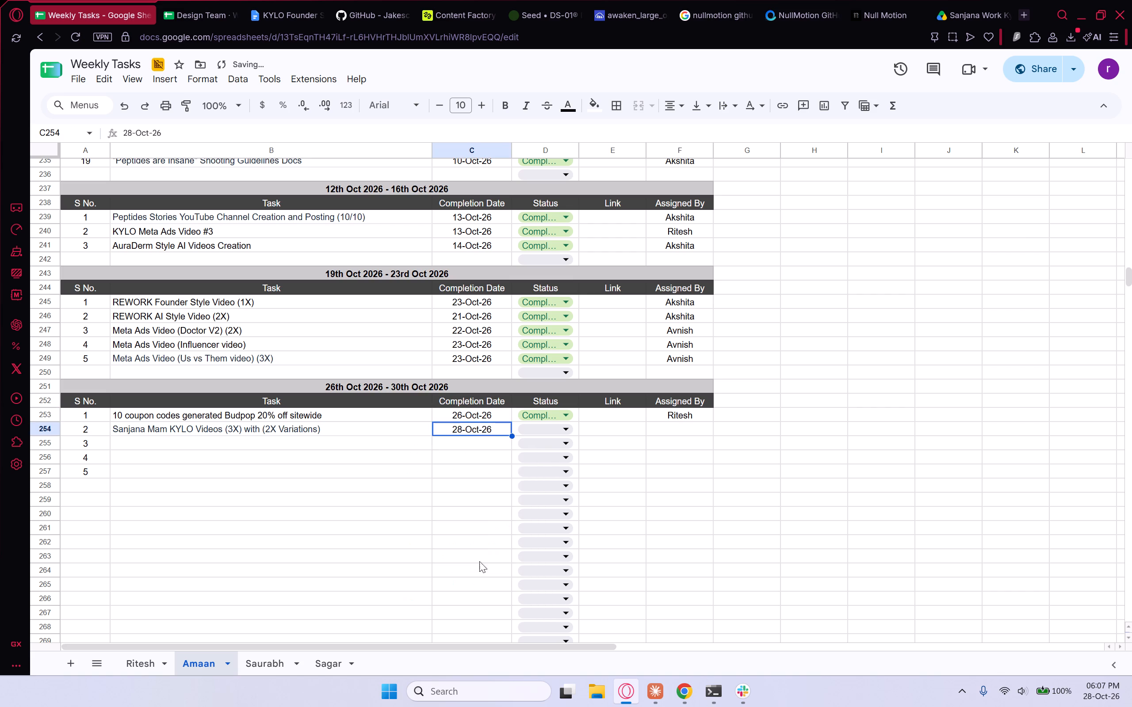
click(547, 429)
click(544, 466)
Enter "Sanjana" as Assigned By for task 2 in row 254.
click(673, 427)
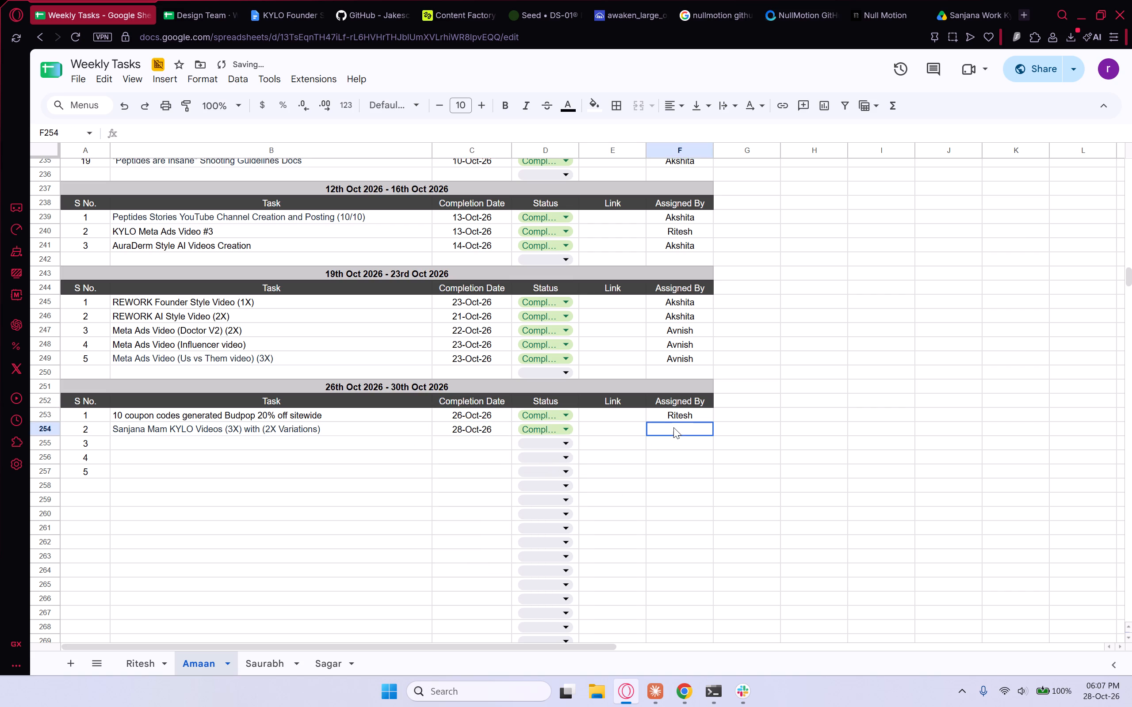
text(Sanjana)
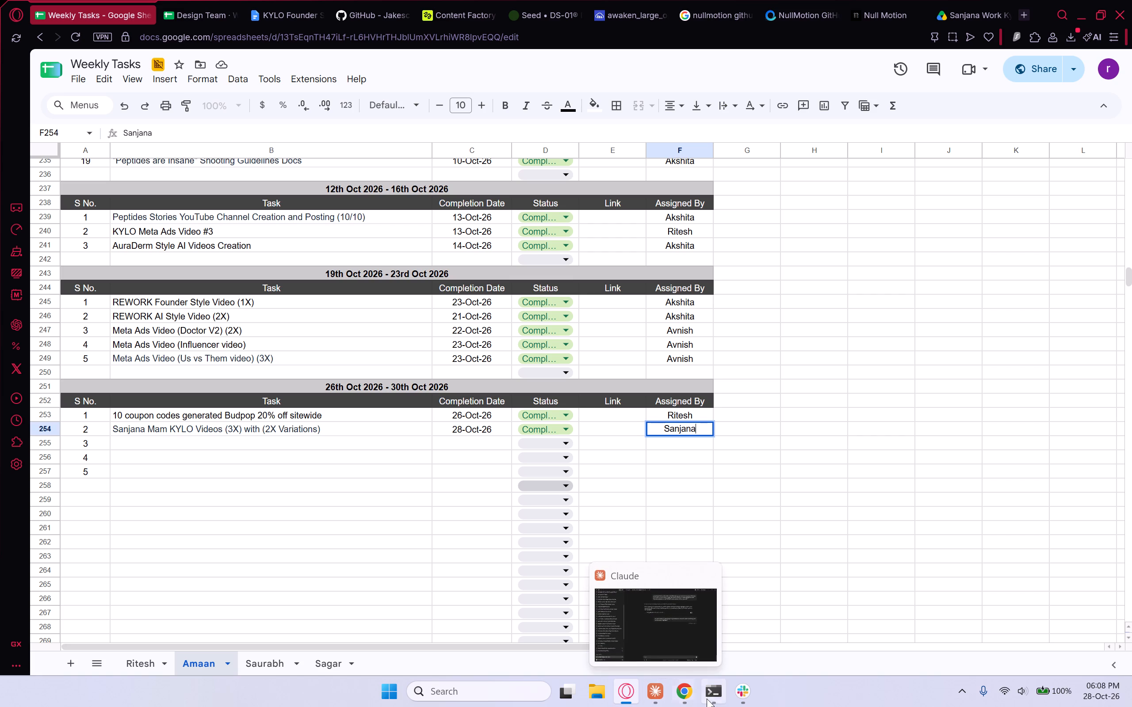
scroll(187, 442, down, 1)
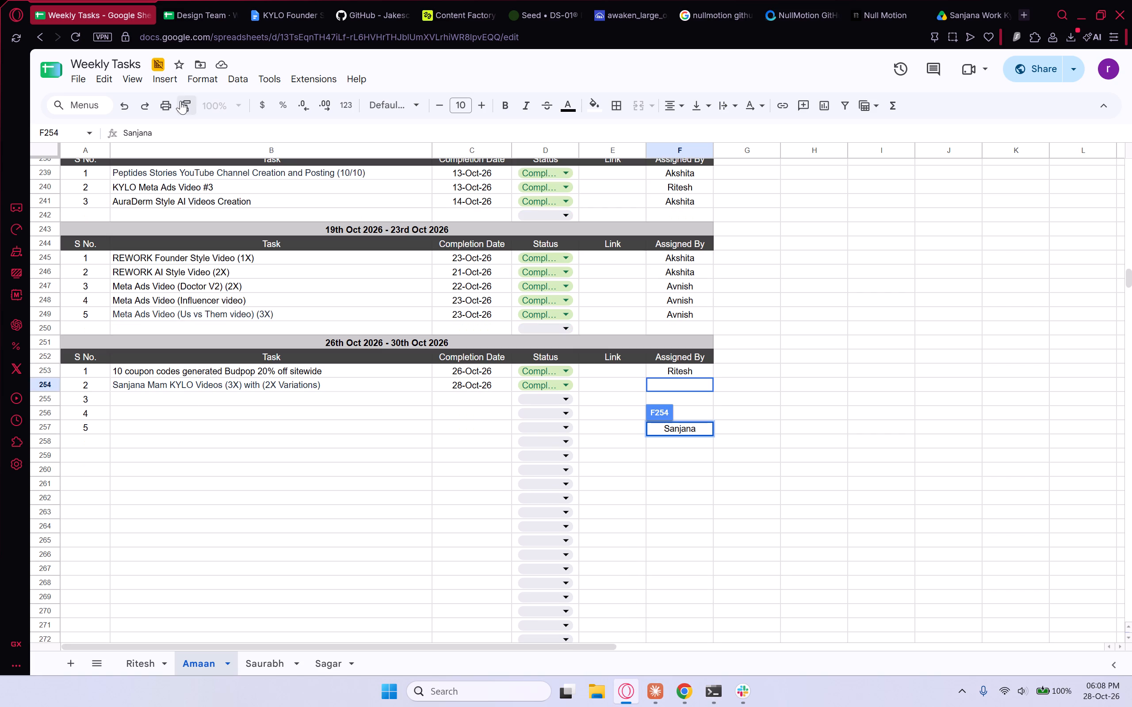
Switch to the Design Team Work Tracker and enter the task name "Telegram Work Handover" in A28.
click(193, 4)
click(168, 541)
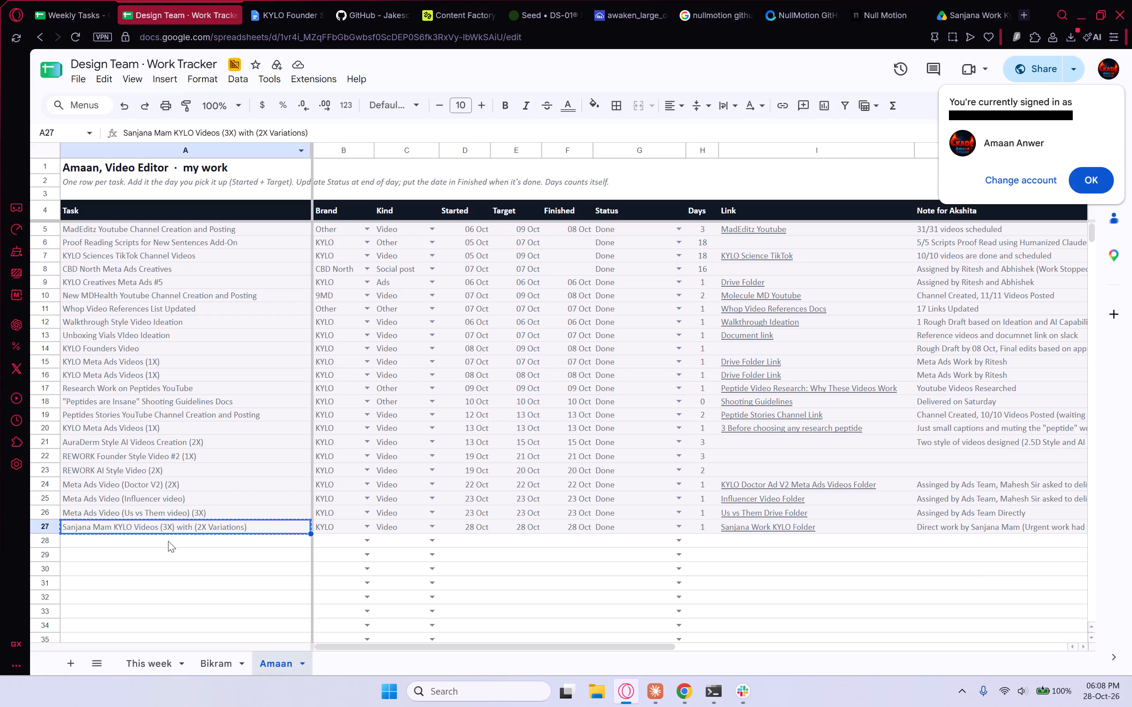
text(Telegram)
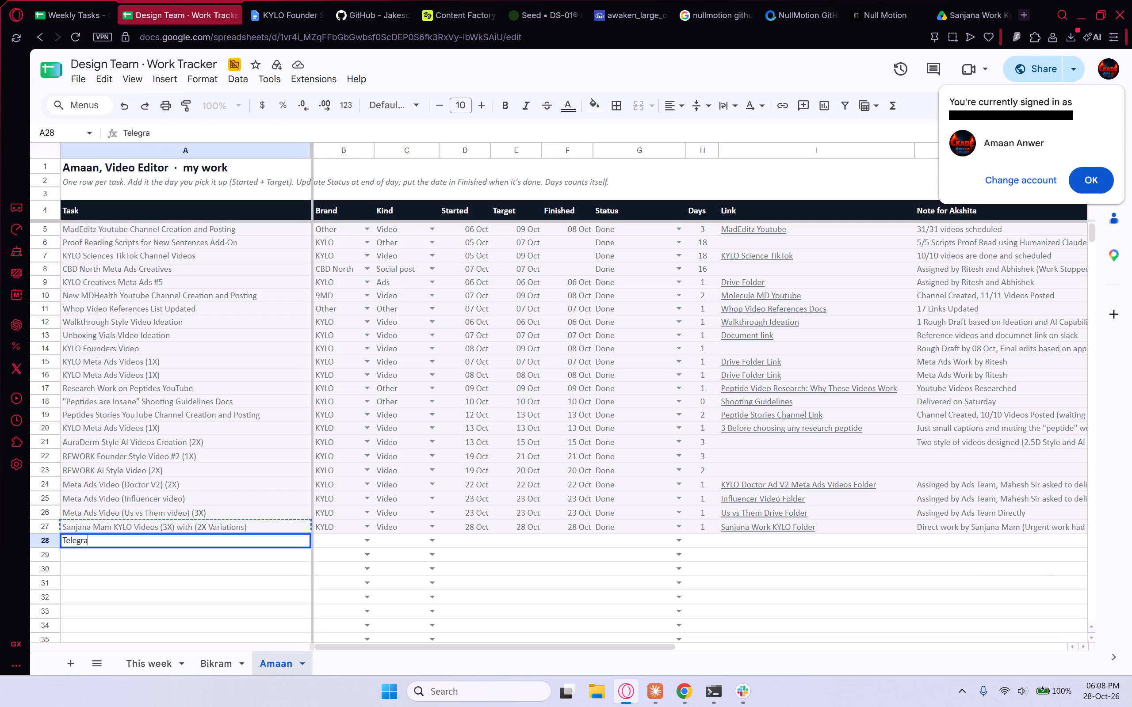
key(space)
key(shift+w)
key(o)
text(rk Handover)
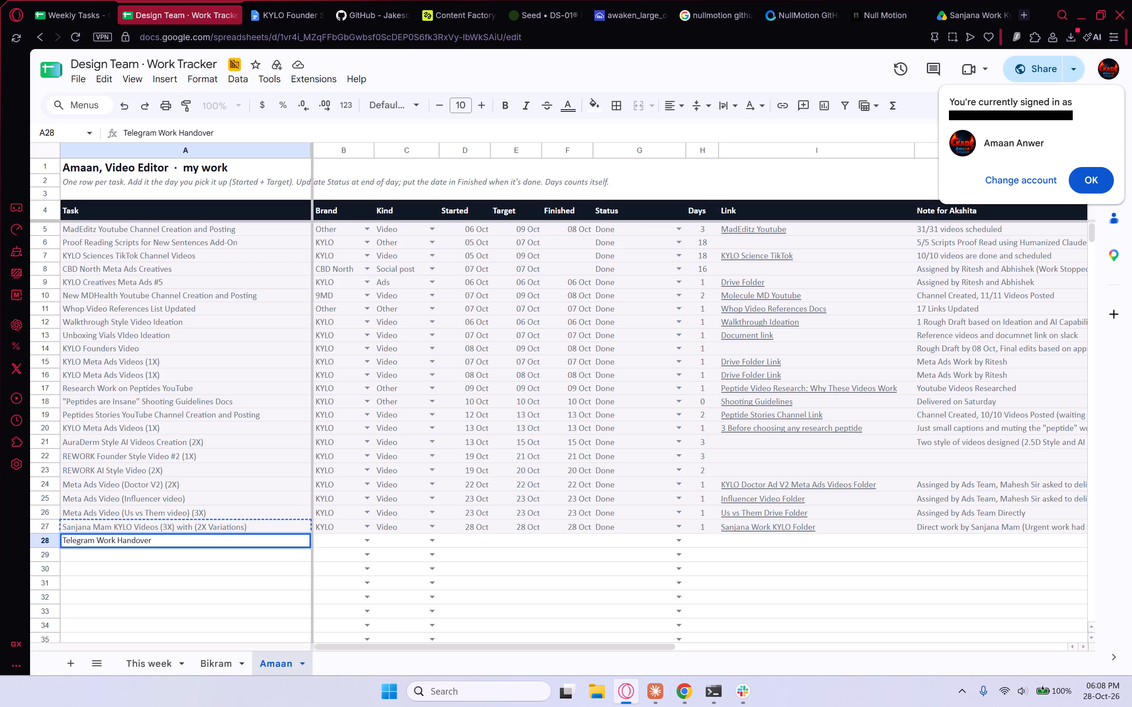
Set the Telegram Work Handover task's brand to Moonbet and its kind to Other.
double_click(322, 540)
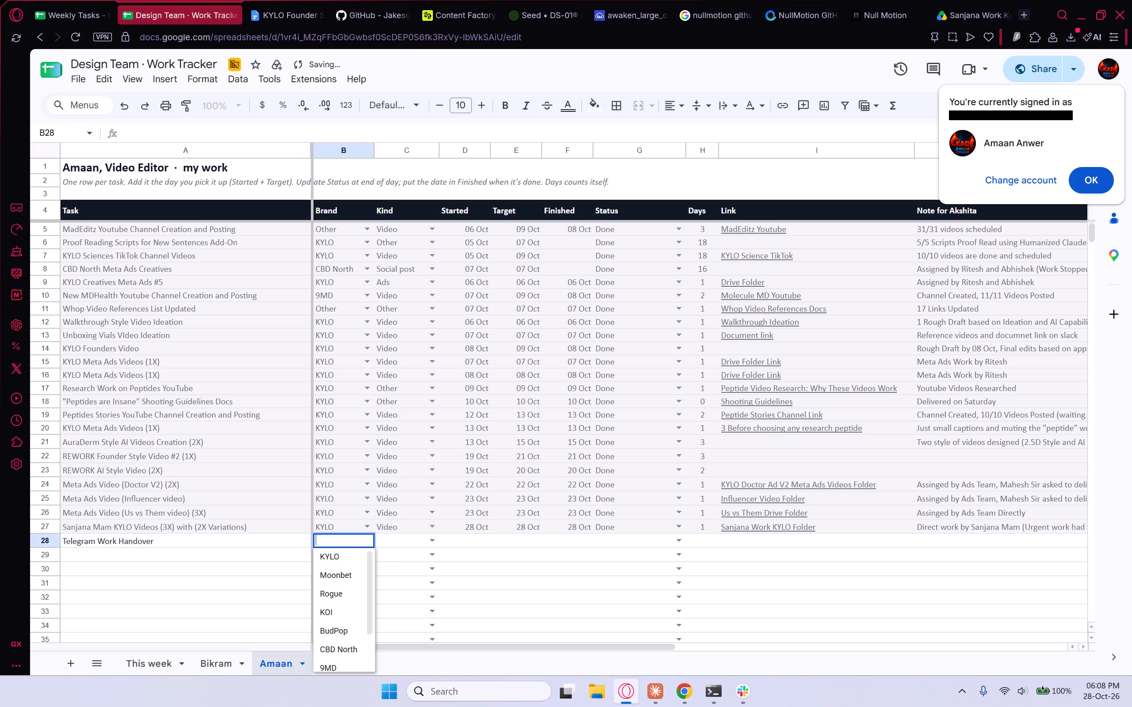
click(339, 573)
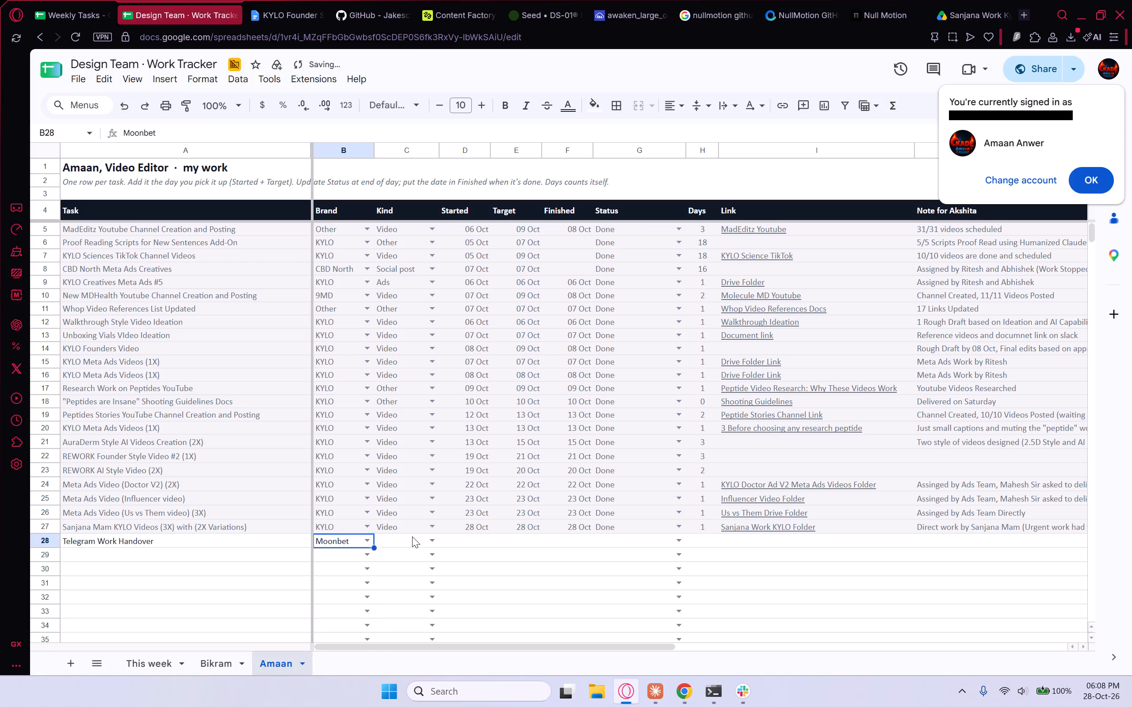
double_click(412, 536)
scroll(411, 582, down, 3)
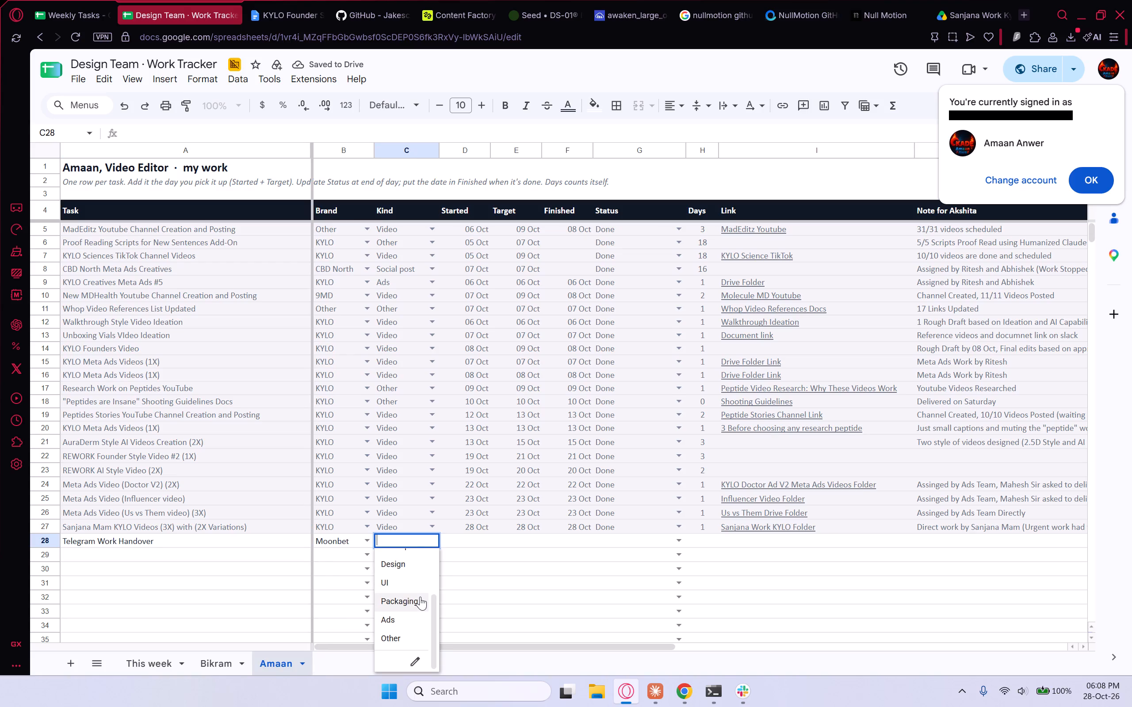
click(406, 635)
Set the Telegram Work Handover task's Started date to 26 Oct and its Target date to 30 Oct.
double_click(477, 542)
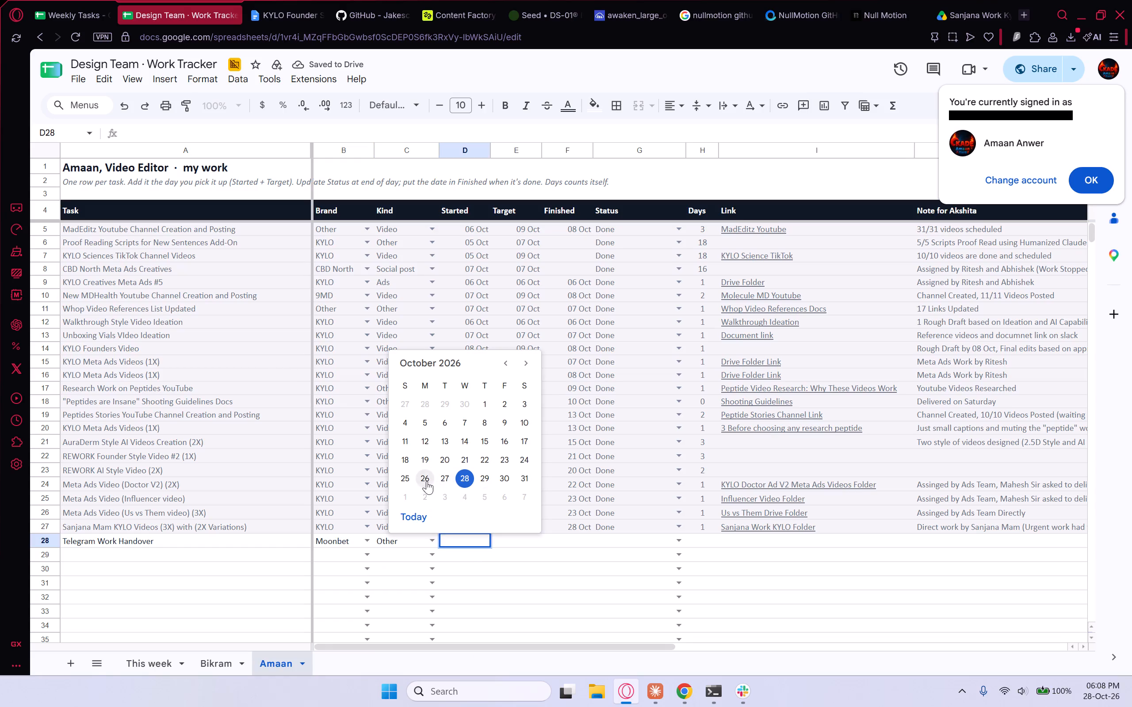
click(427, 481)
double_click(523, 545)
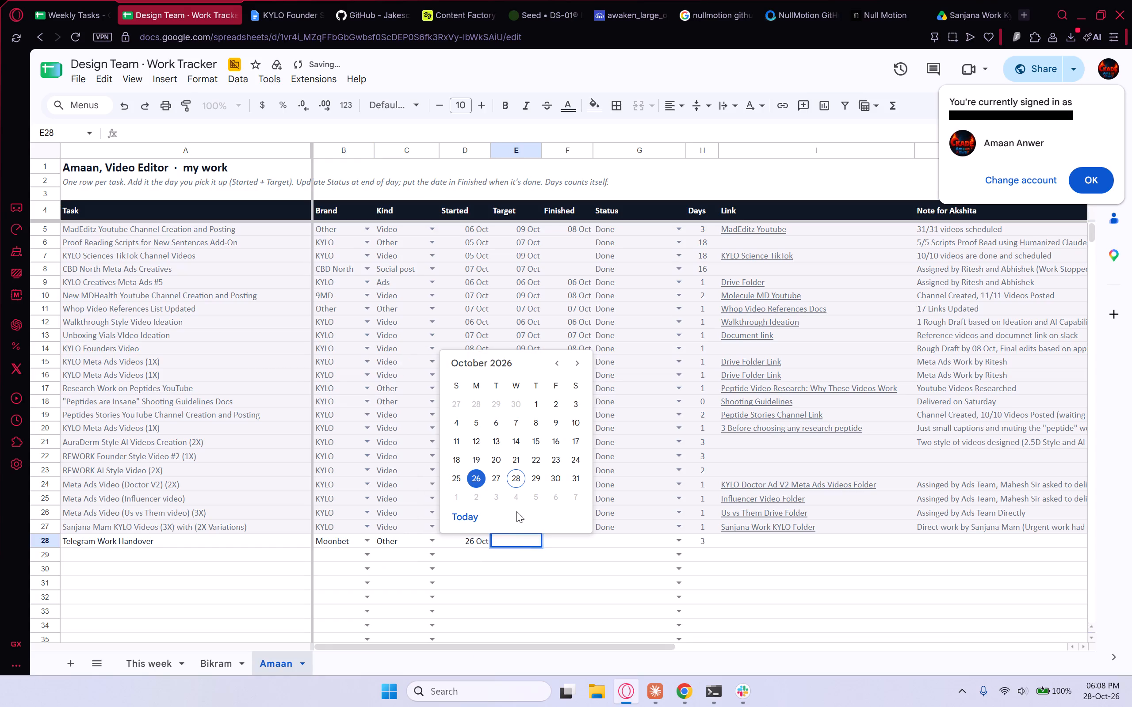
click(480, 479)
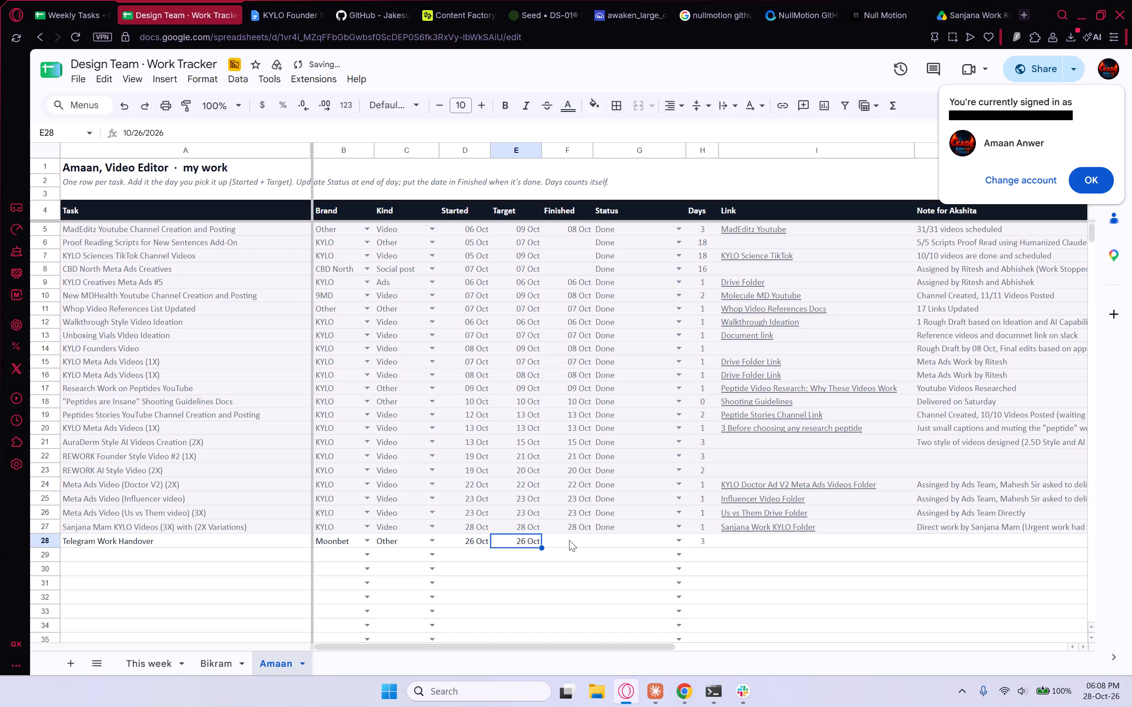
double_click(528, 538)
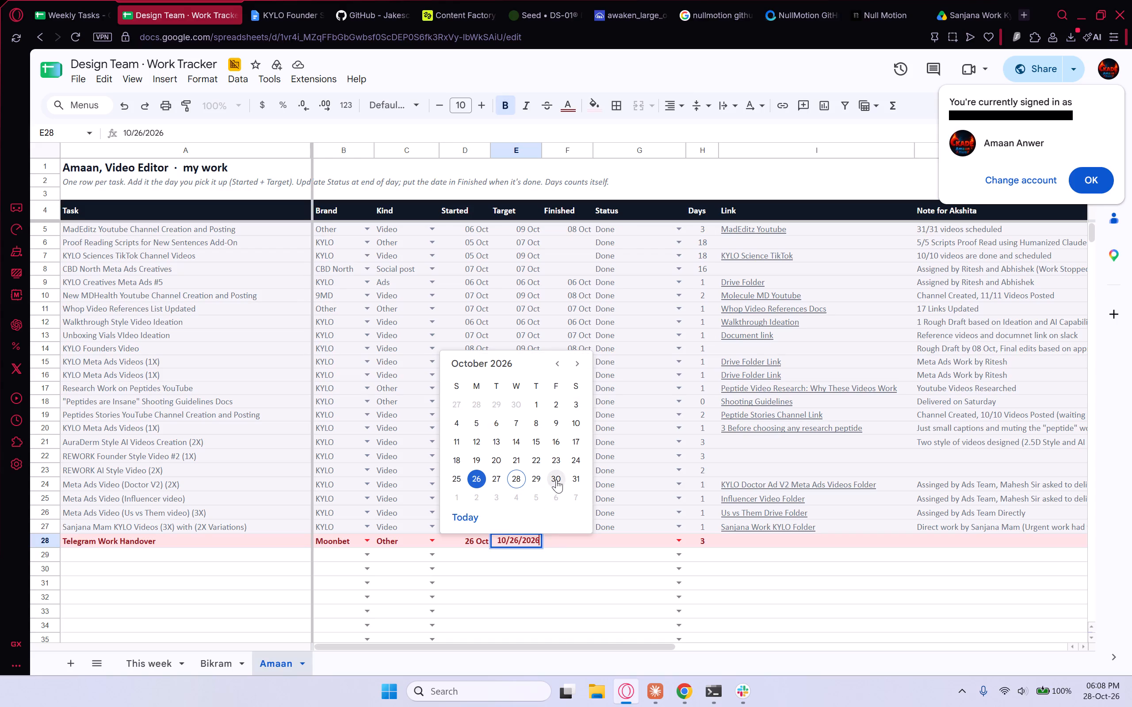
click(560, 477)
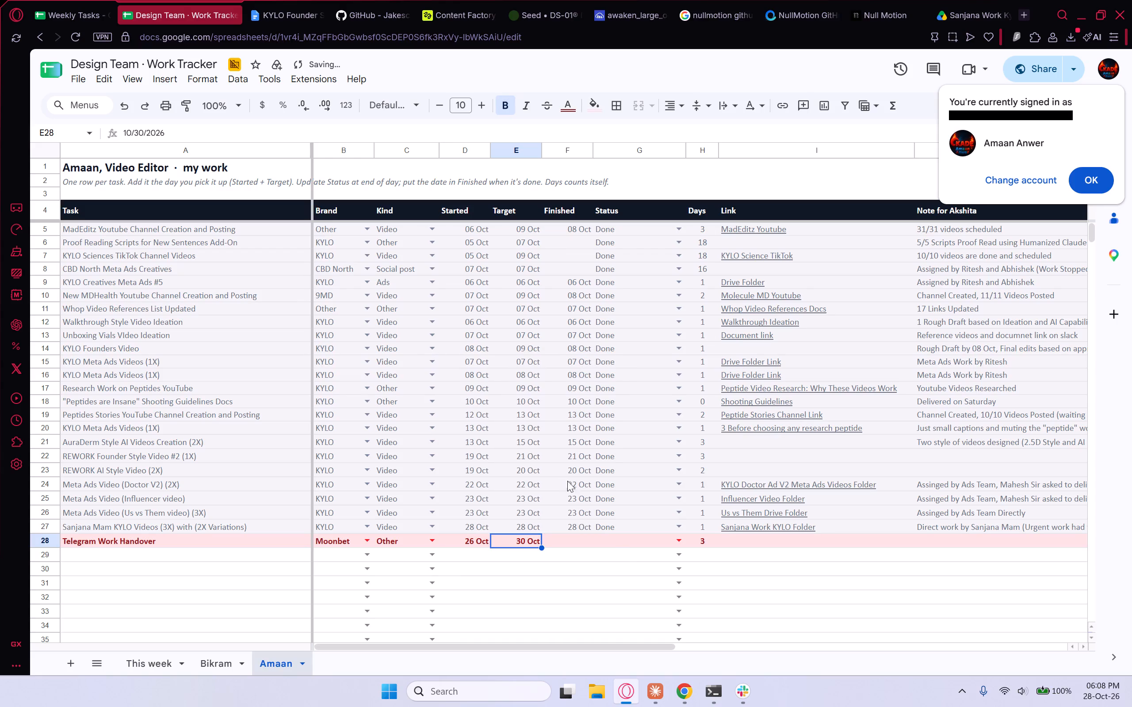
Set the status of the Telegram Work Handover task to "Waiting on Akshita", leaving its Finished date empty.
double_click(627, 543)
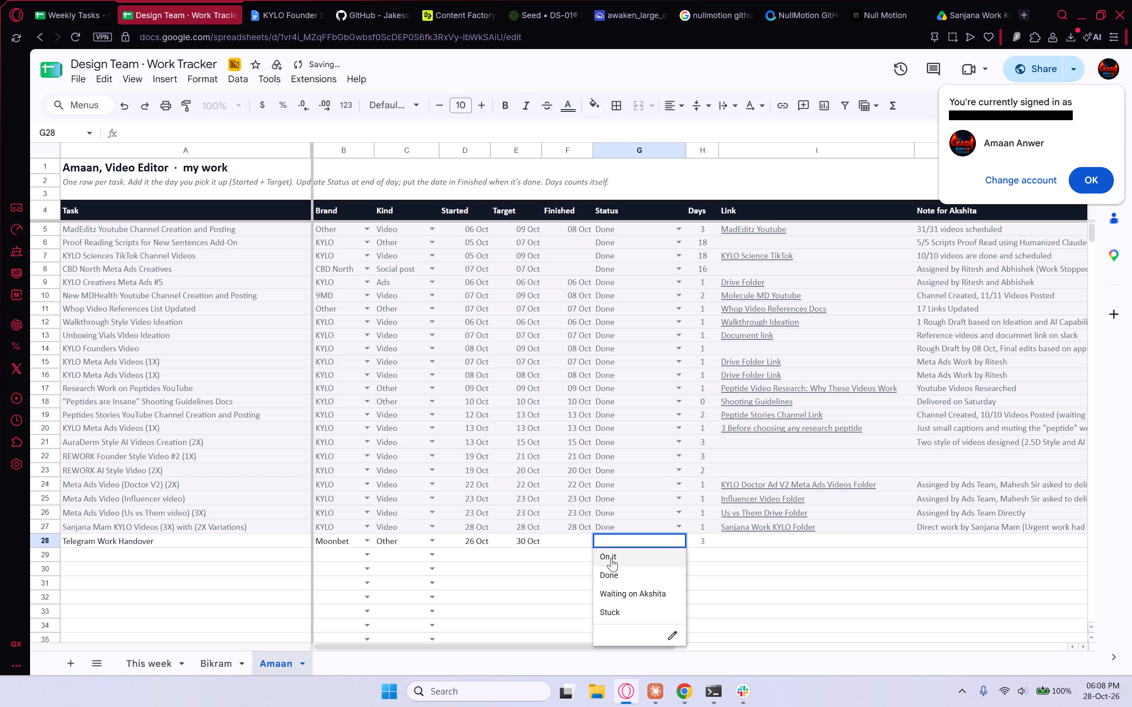
click(621, 591)
double_click(574, 544)
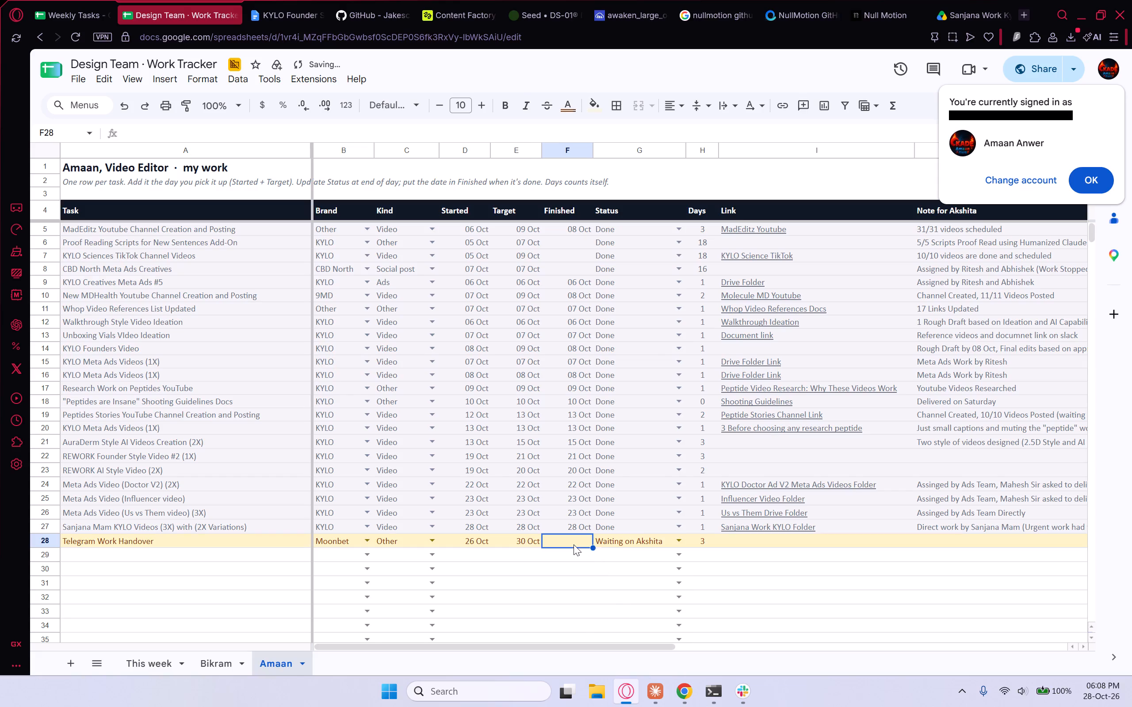
click(619, 592)
click(631, 539)
Draft the row 28 entry in the Note for Akshita column, starting with "Claude" and removing the trial wording "Transfer if".
click(735, 544)
double_click(962, 542)
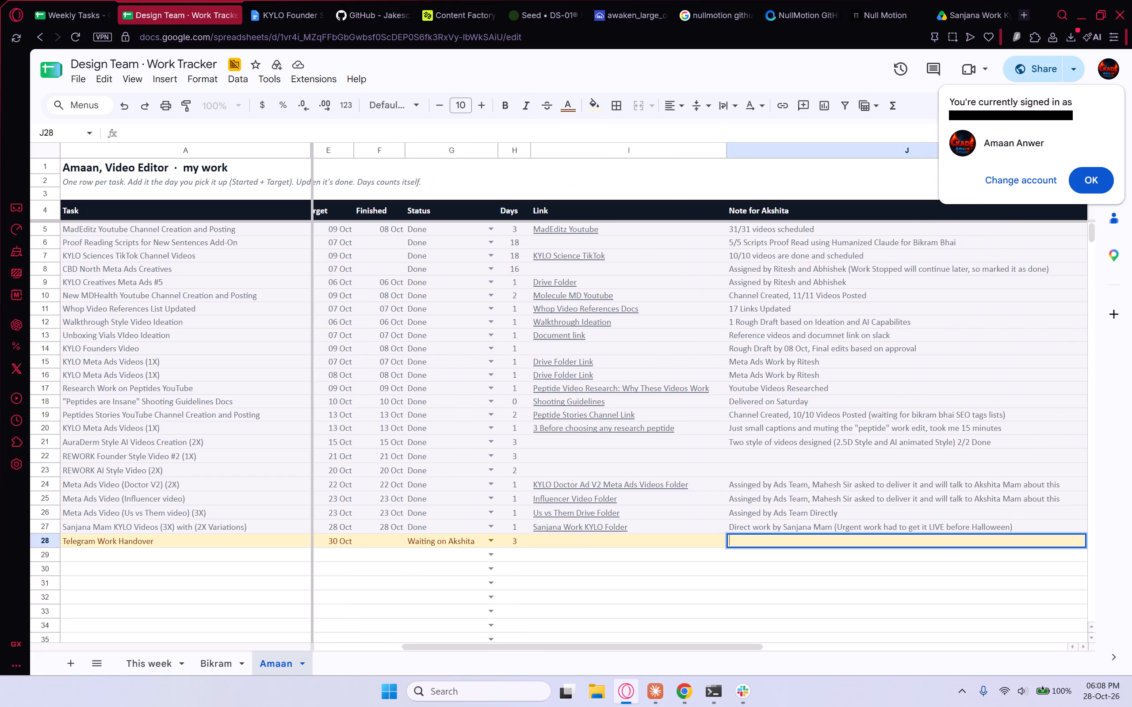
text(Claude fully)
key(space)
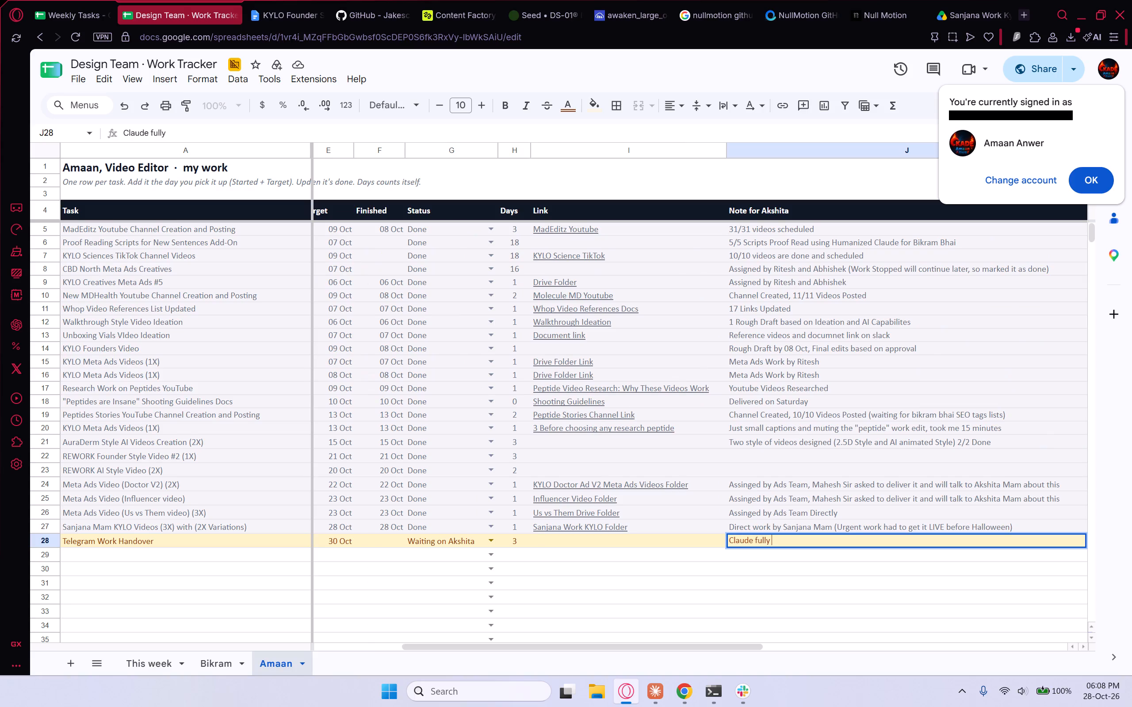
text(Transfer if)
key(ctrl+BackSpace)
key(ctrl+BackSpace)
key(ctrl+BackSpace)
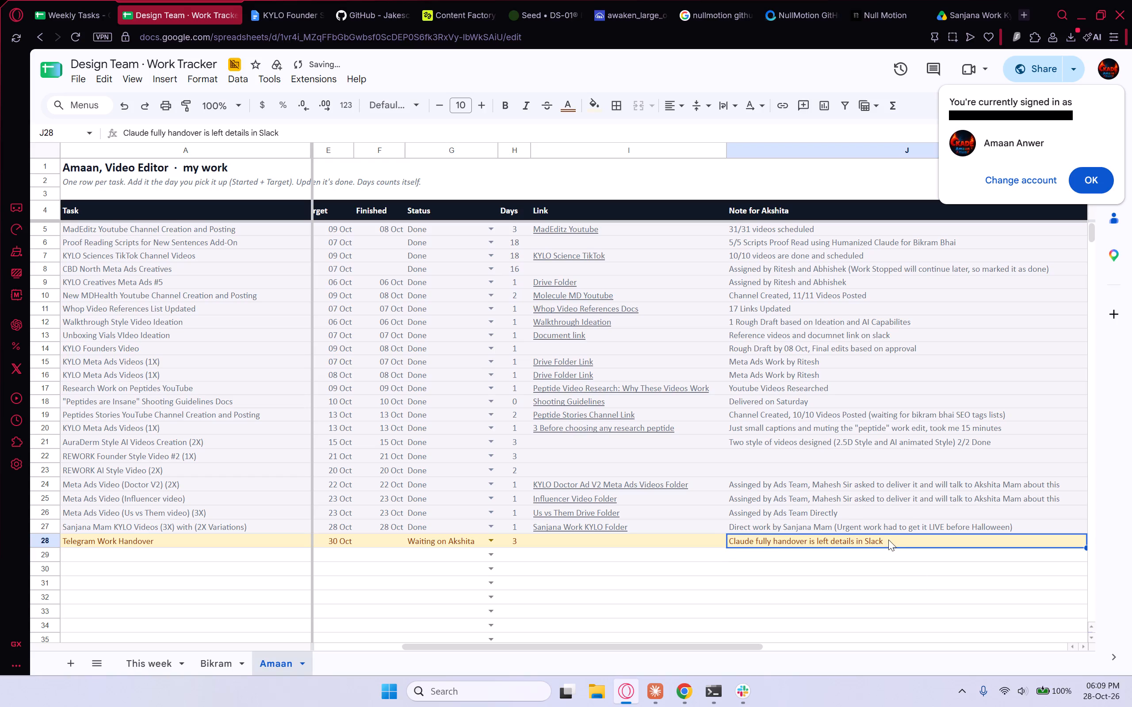
Append "DM" to the Telegram Work Handover note in row 28 of the Note for Akshita column.
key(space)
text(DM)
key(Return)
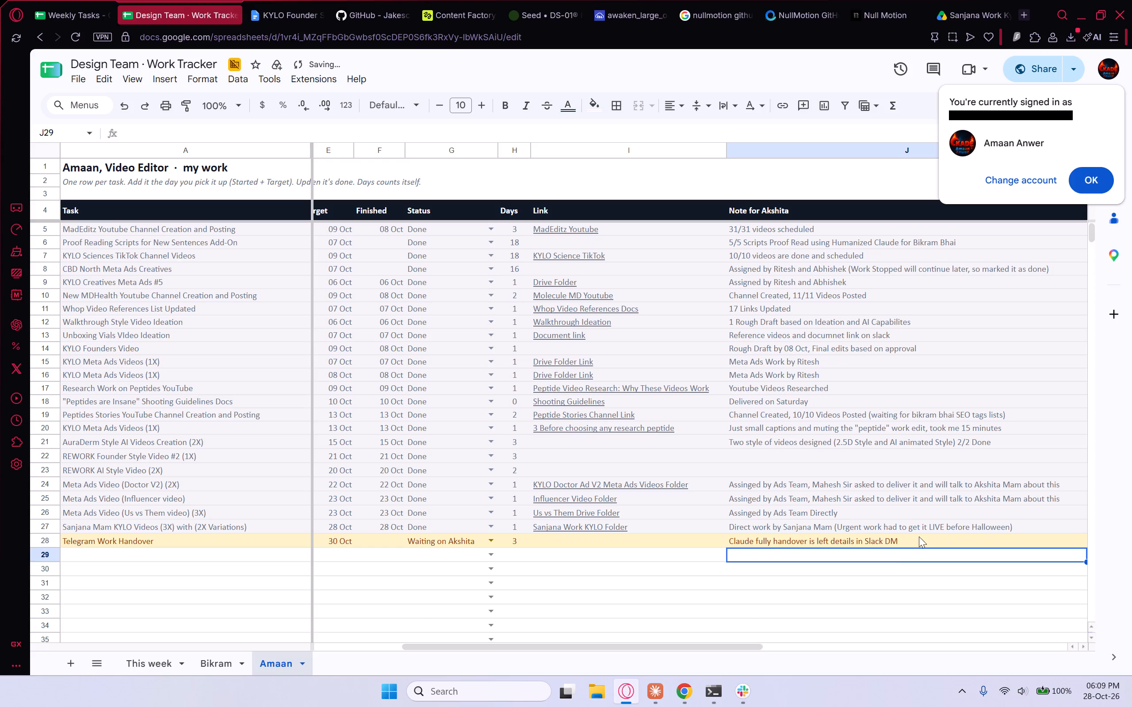
Review Bikram's task sheet, the This week summary and Amaan's task sheet in the Work Tracker.
drag(474, 643, 253, 628)
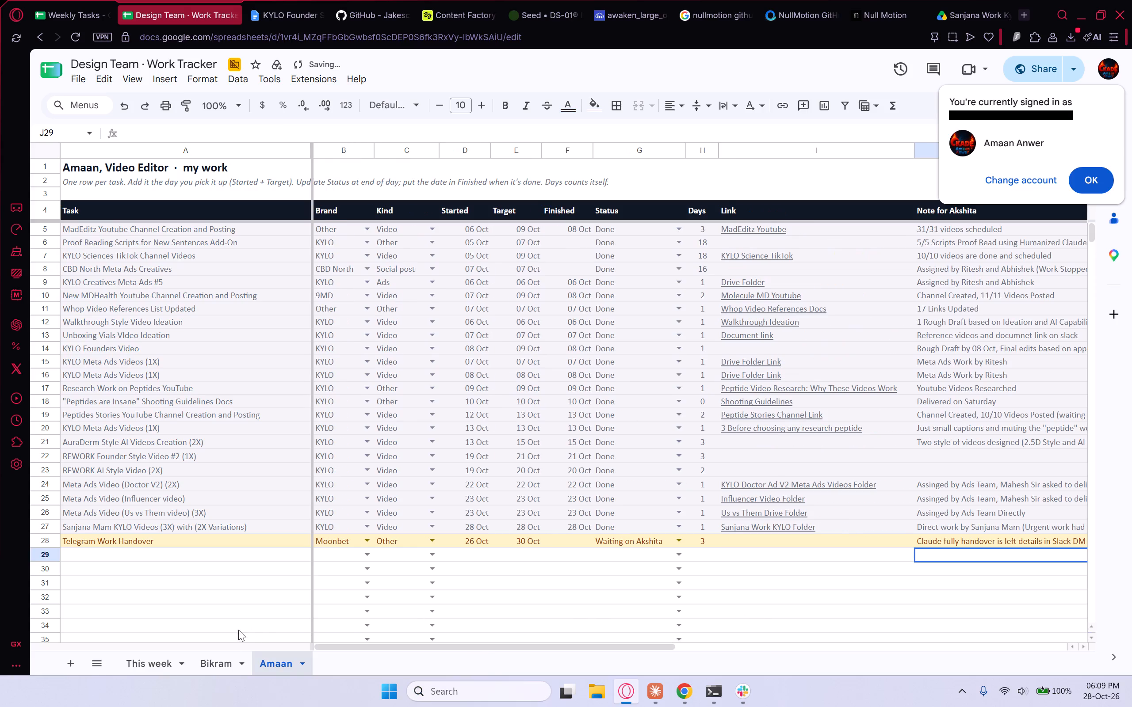
click(214, 661)
scroll(238, 564, down, 20)
scroll(238, 564, down, 3)
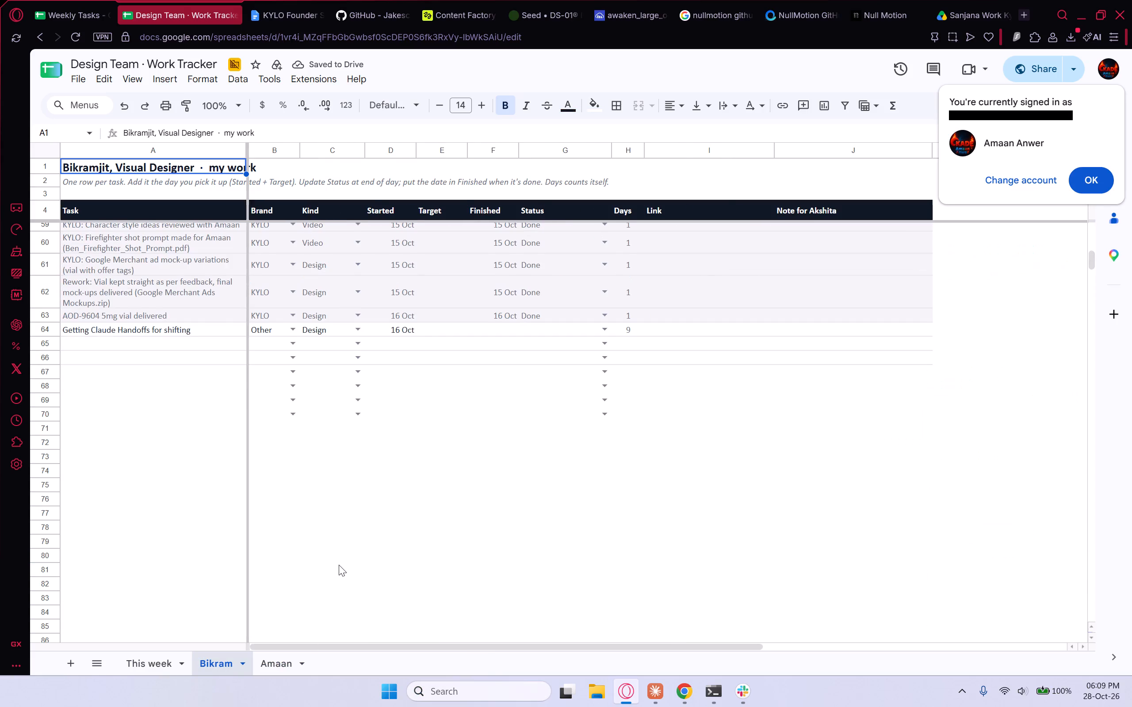
scroll(339, 564, up, 1)
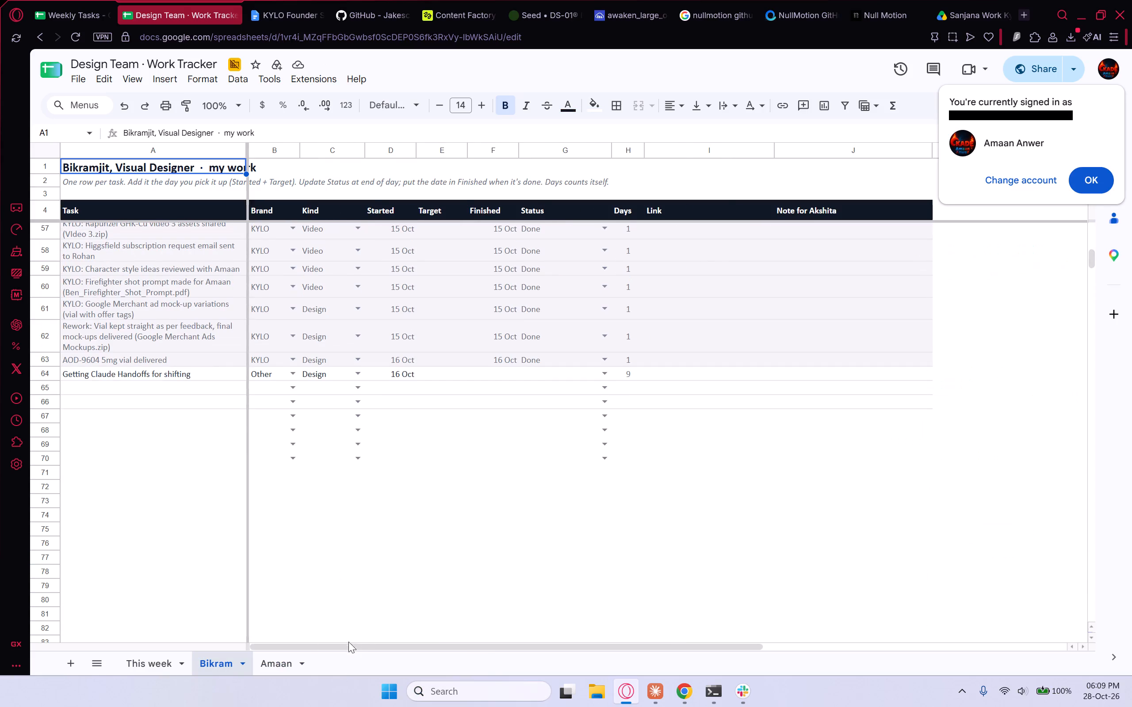
drag(349, 648, 327, 647)
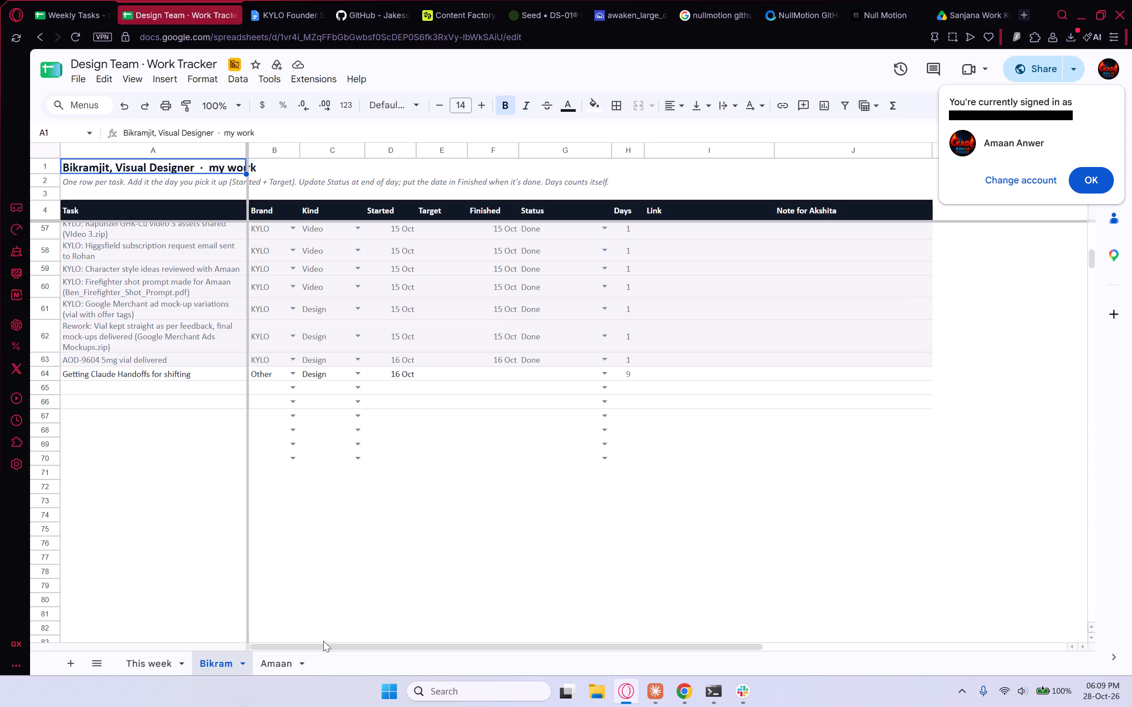
click(275, 659)
click(157, 658)
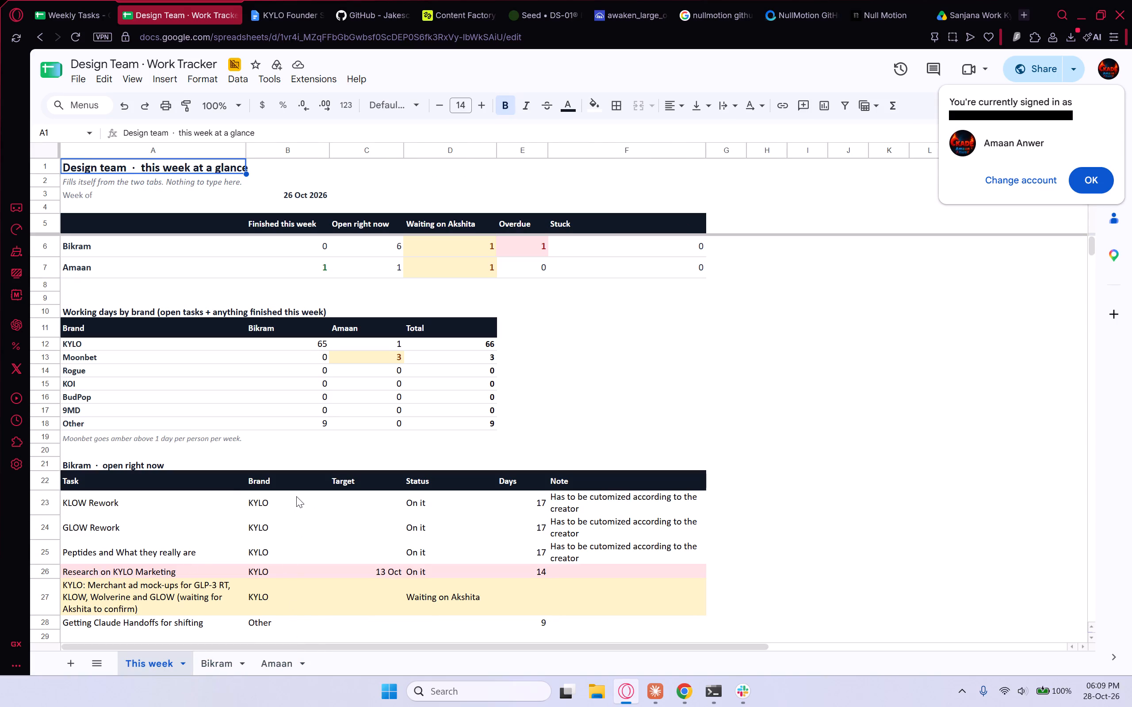
click(275, 666)
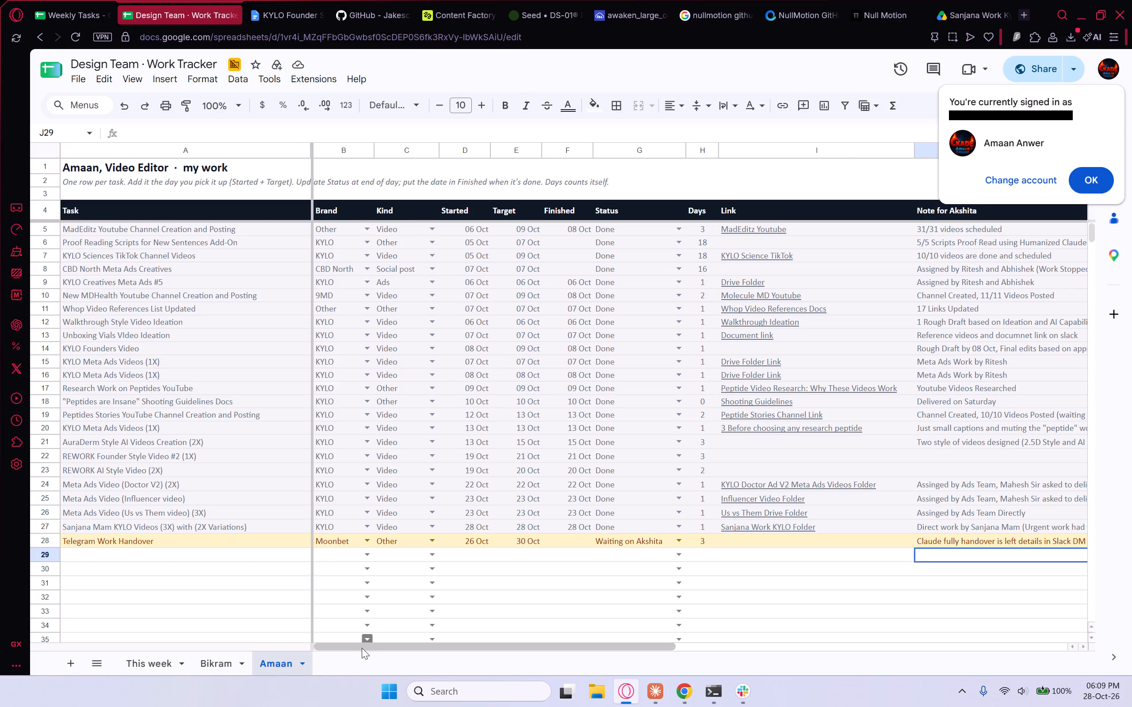
drag(362, 648, 311, 641)
scroll(170, 508, up, 1)
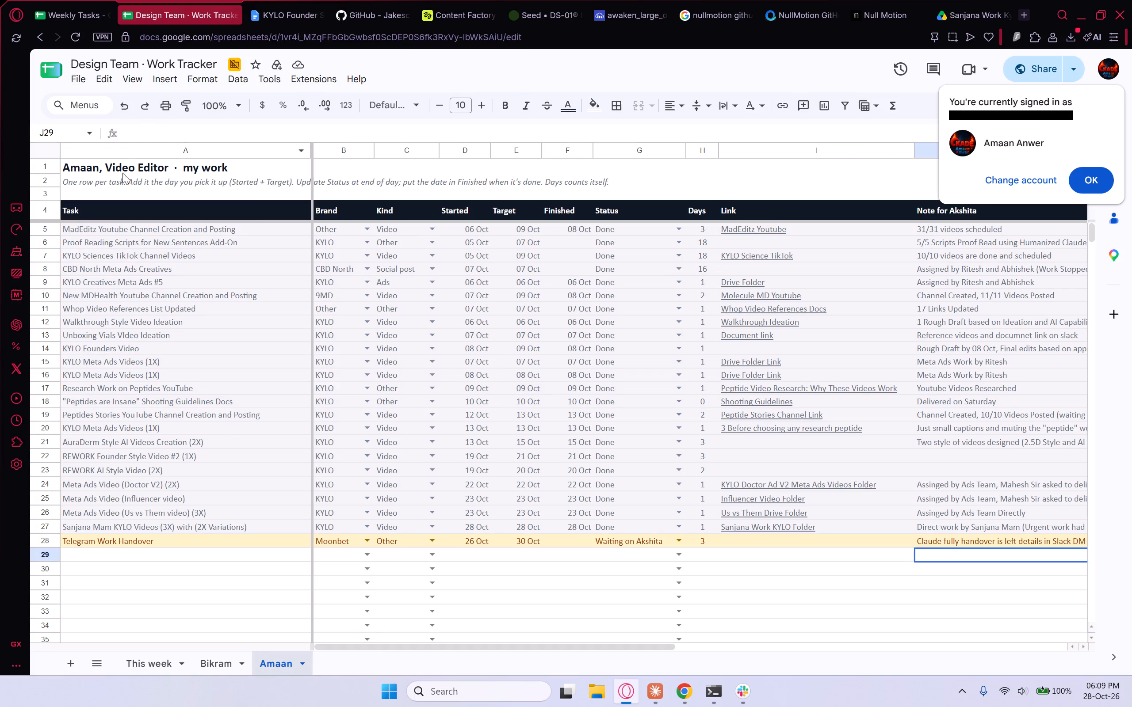
Enter "Telegram Work Handover" in B255 of the Weekly Tasks sheet, as task 3 of 26th Oct 2026 - 30th Oct 2026.
click(57, 0)
double_click(153, 393)
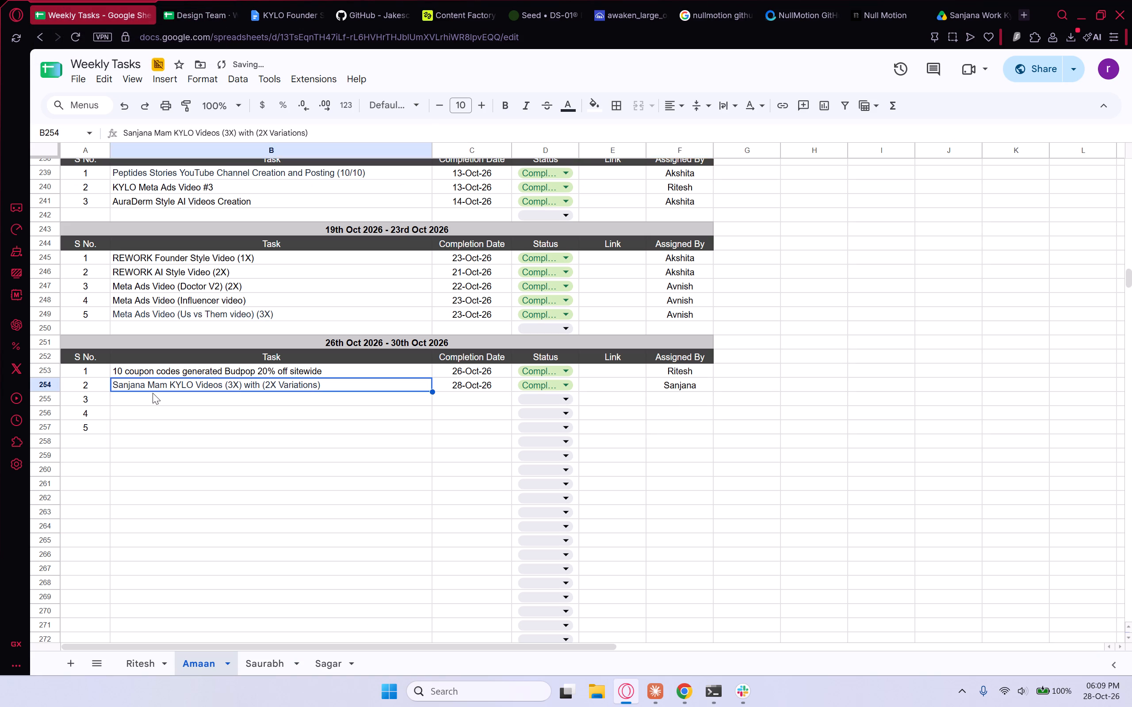
click(149, 395)
double_click(145, 403)
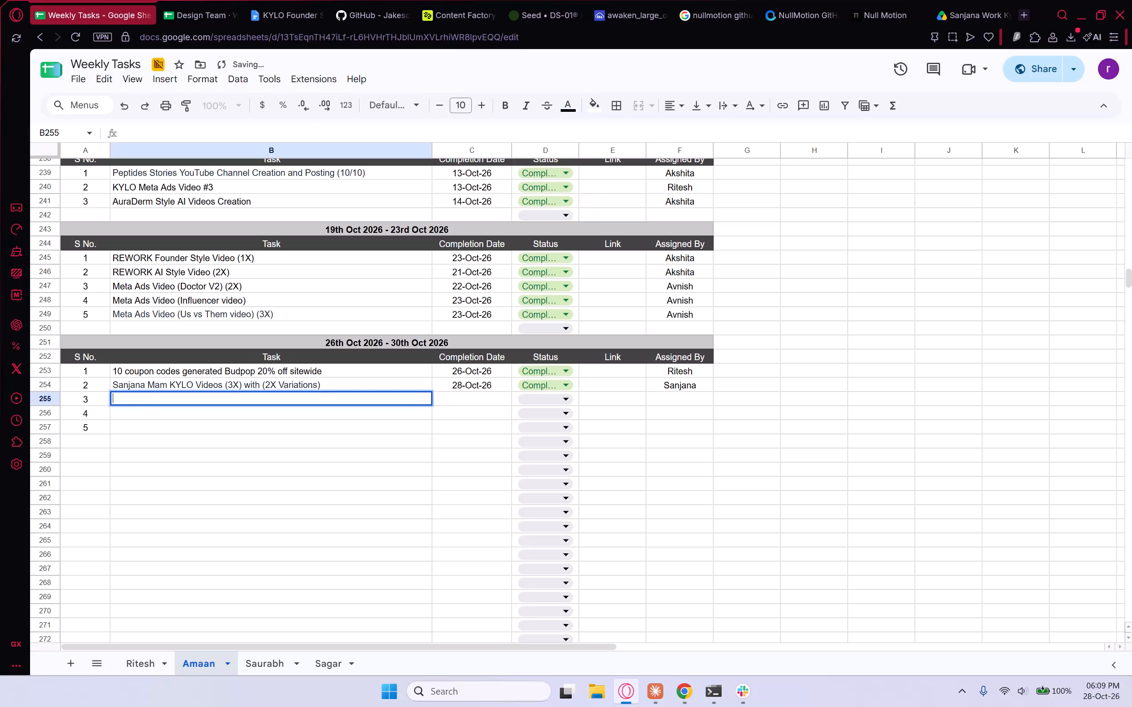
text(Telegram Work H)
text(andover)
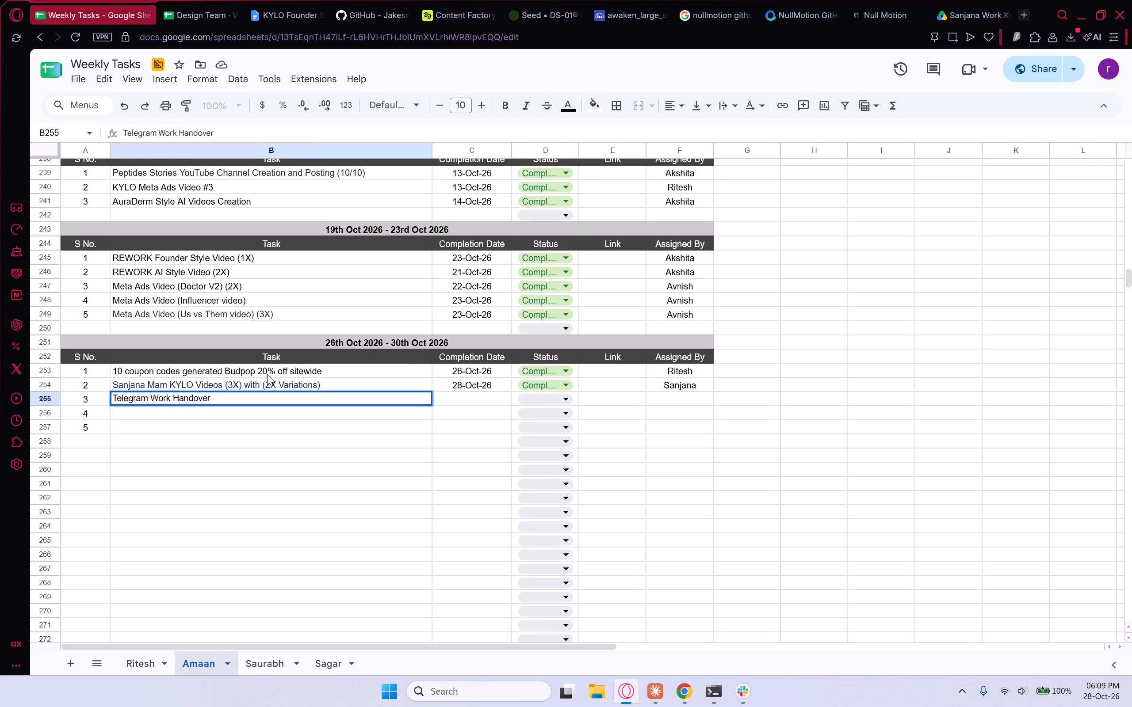
Set the status of task 3 in row 255 to Pending and enter Akshita in its Assigned By cell.
click(539, 399)
click(539, 417)
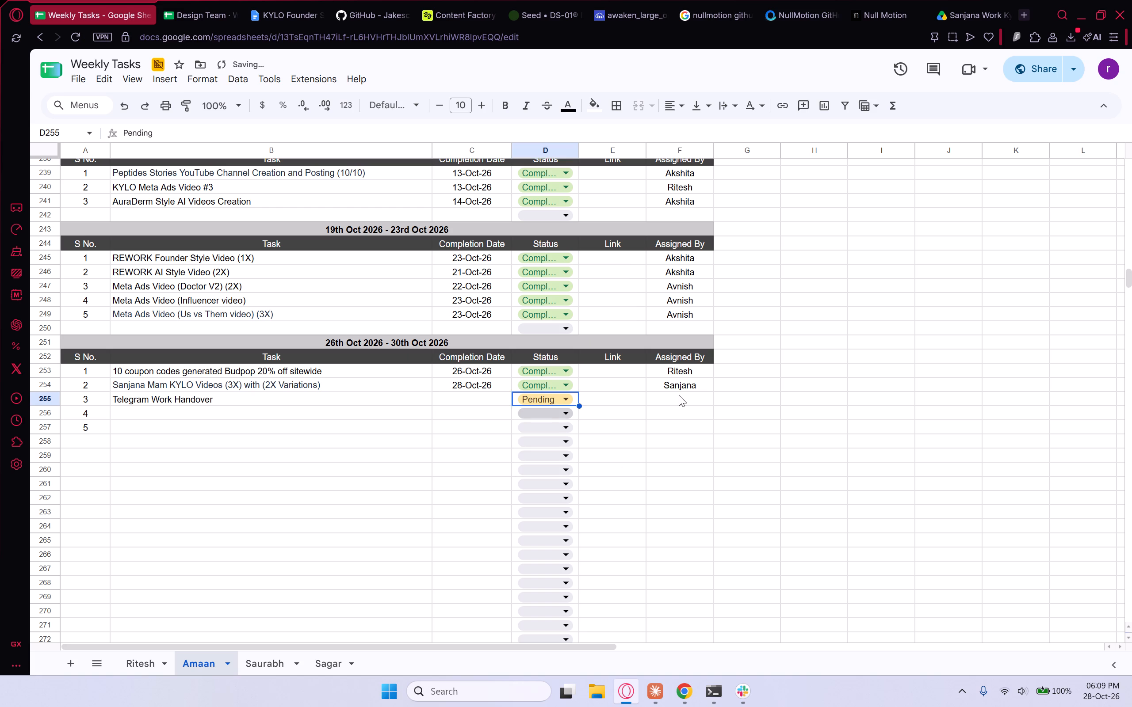
double_click(679, 395)
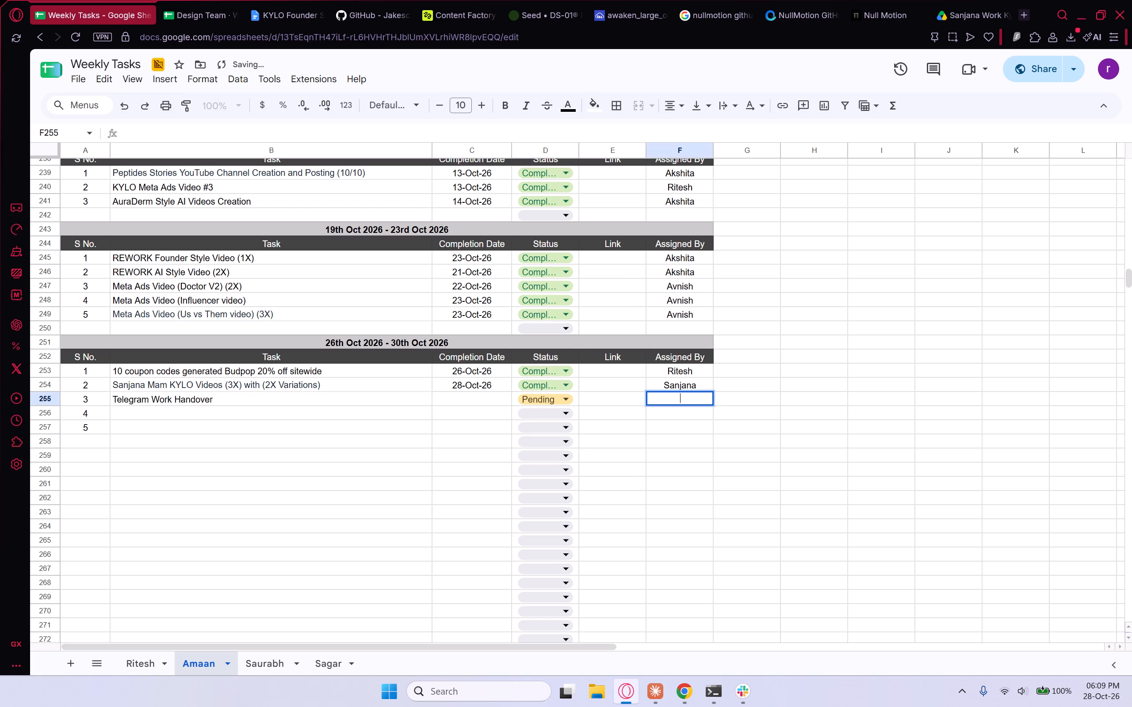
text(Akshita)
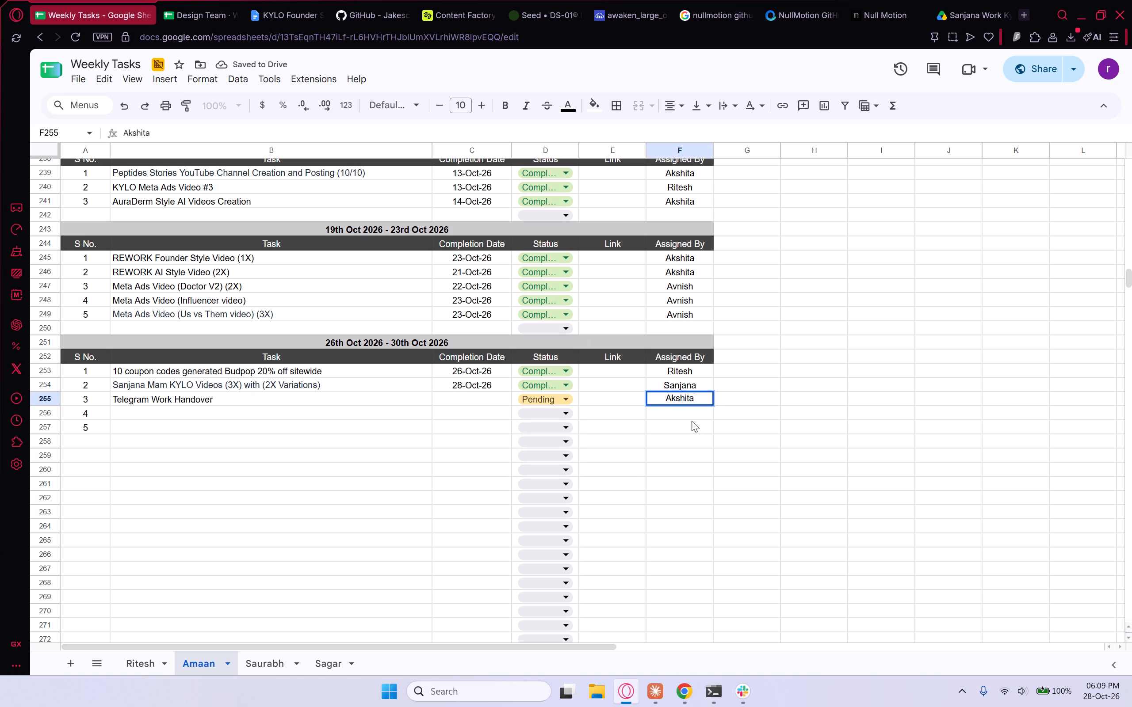
click(687, 414)
click(704, 400)
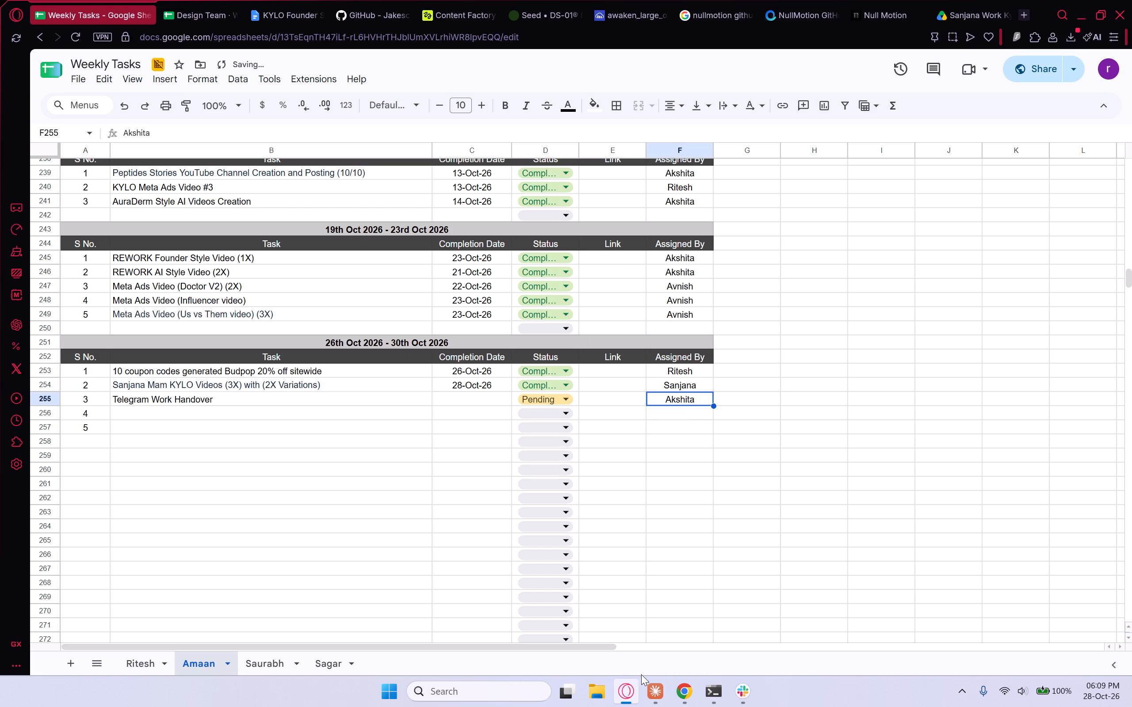
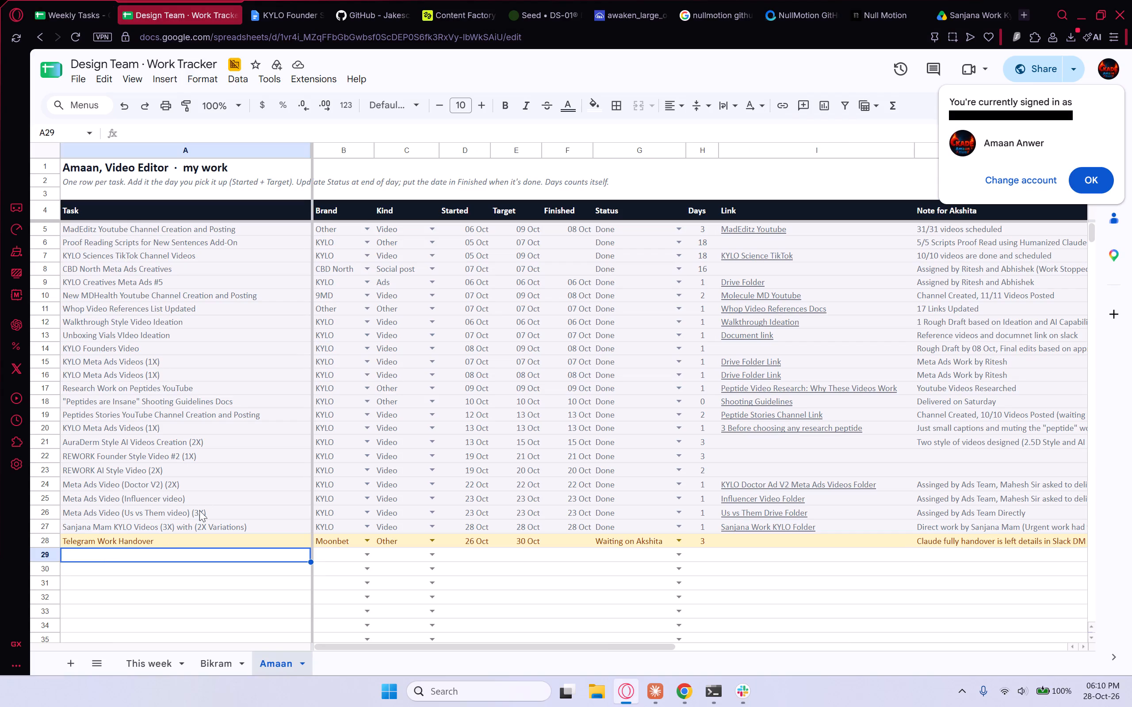
Enter the task name "KYLO 3D mockup videos using Blender" in cell A29 of the Work Tracker.
double_click(177, 555)
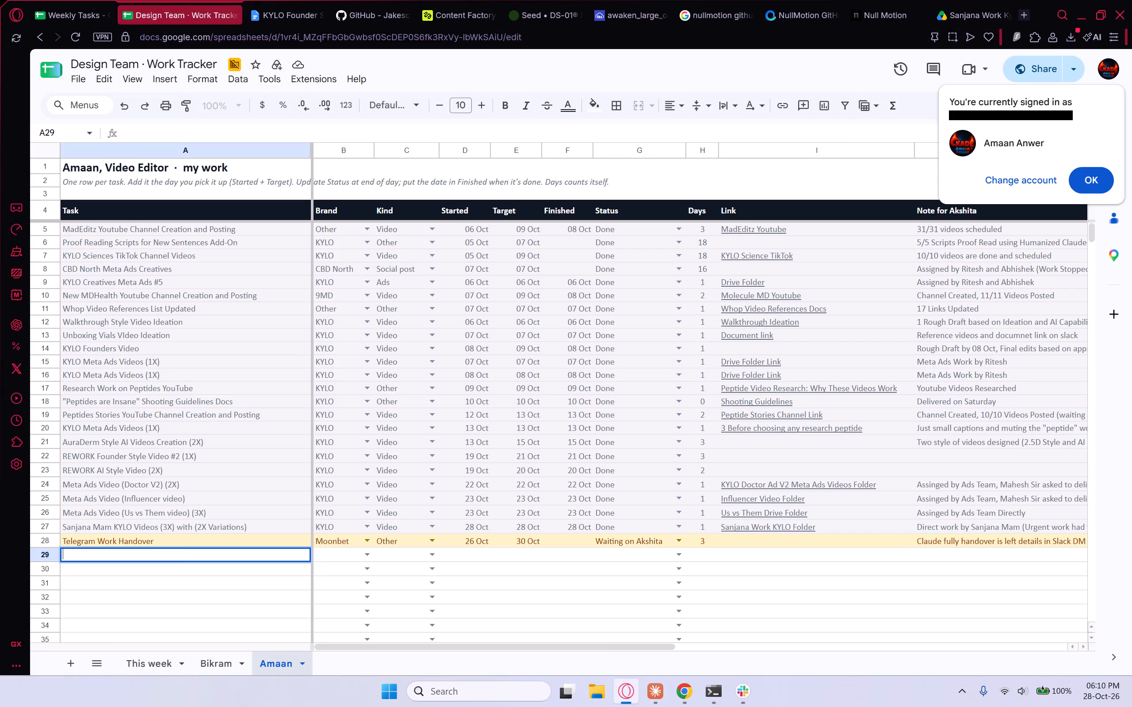
text(KYLO me)
key(BackSpace)
key(BackSpace)
key(BackSpace)
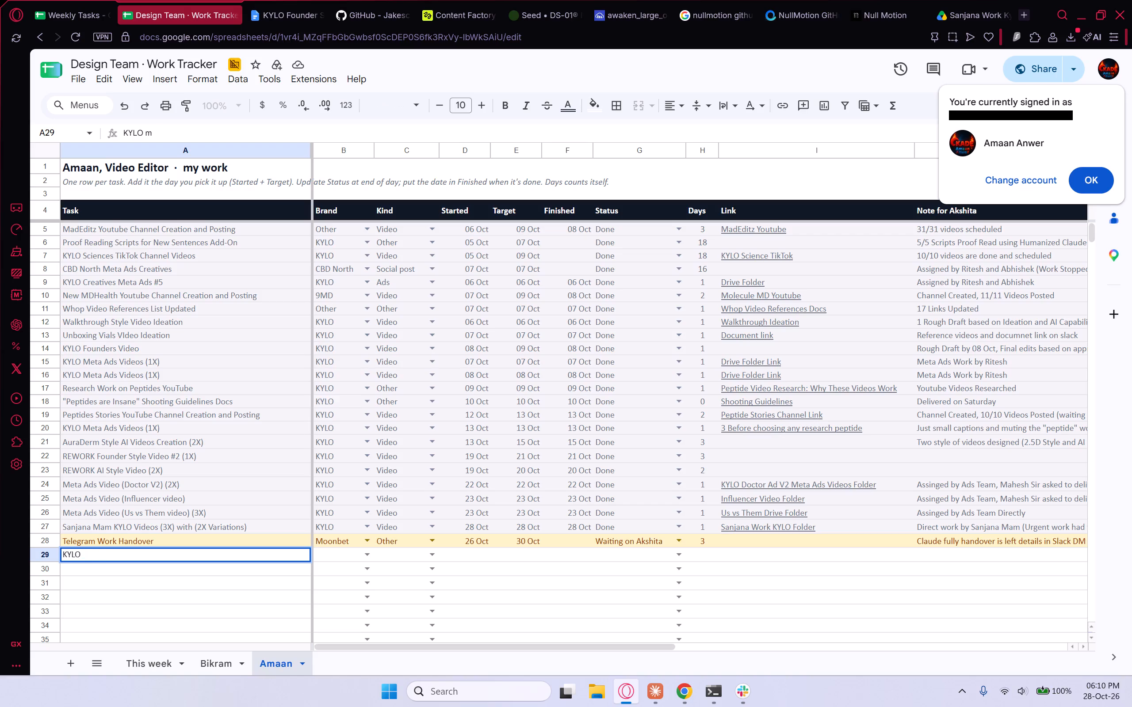
text(3d)
key(BackSpace)
text(D)
key(space)
text(mock)
text(up videos using Blender)
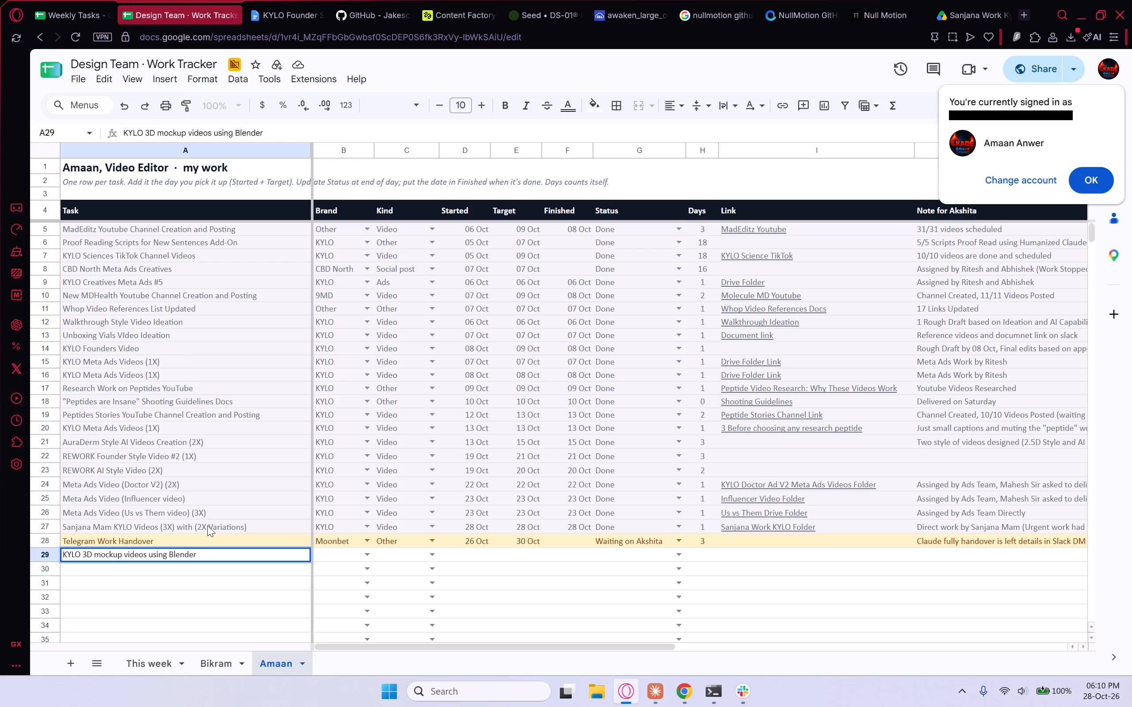
Set the brand of row 29 to KYLO and its kind to Video.
double_click(341, 554)
click(331, 407)
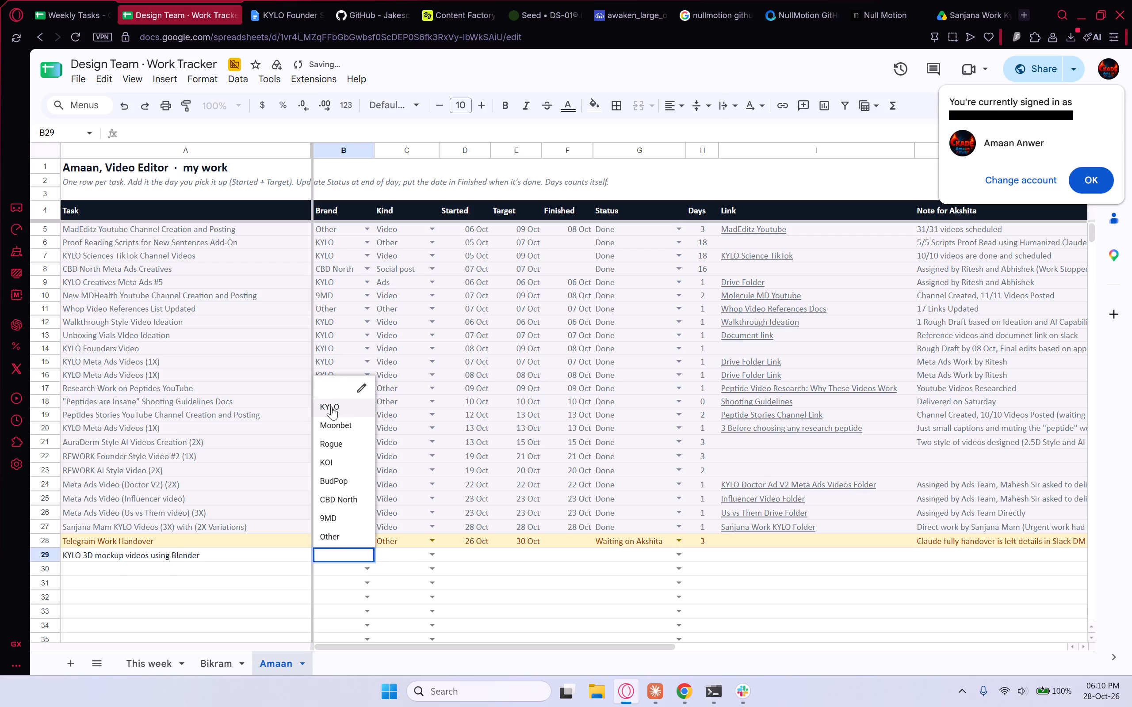
double_click(403, 558)
click(396, 388)
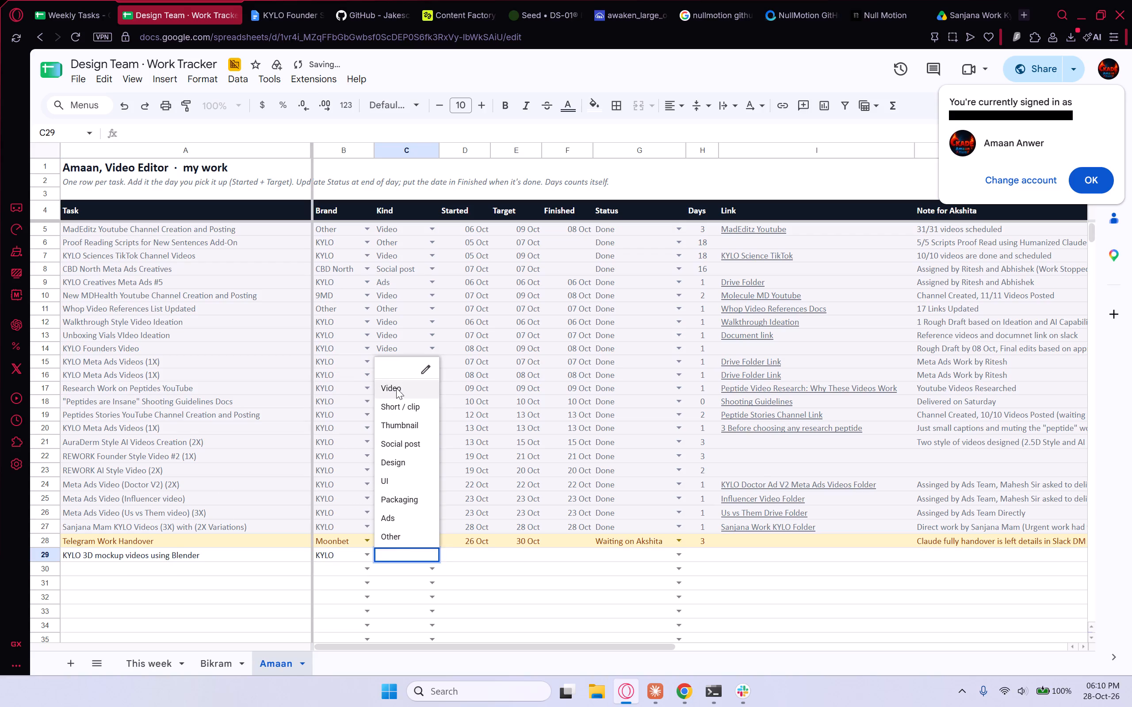
Set row 29's dates to 27 Oct for Started and 28 Oct for both Target and Finished.
double_click(482, 558)
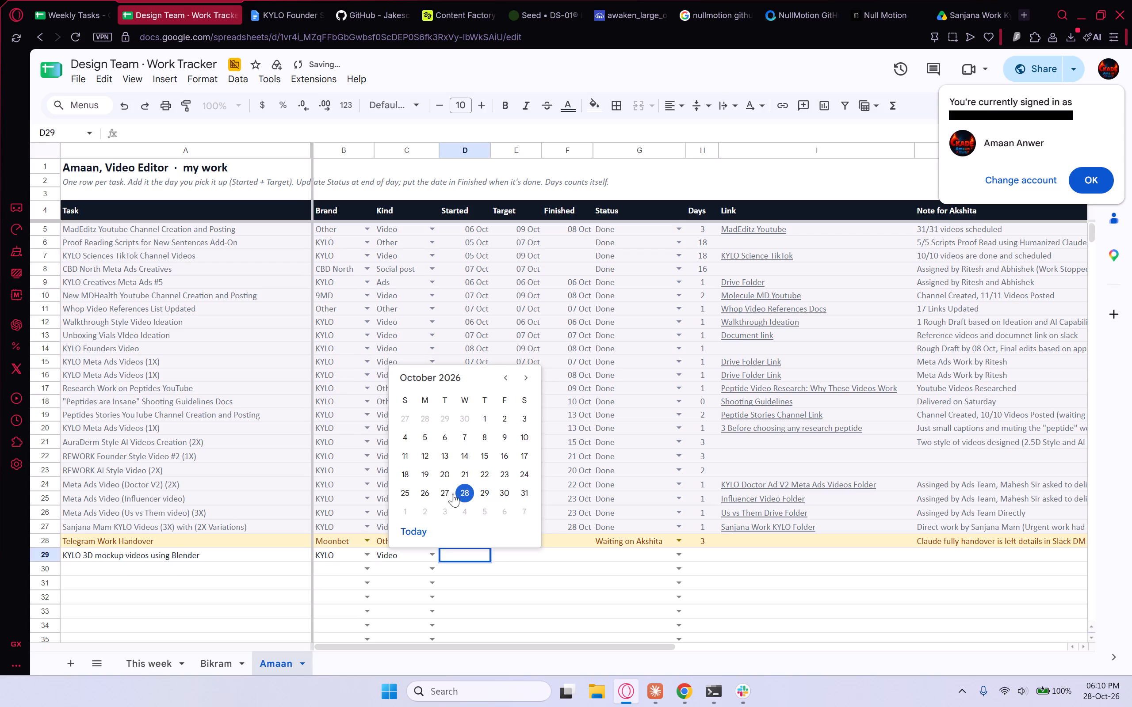
click(443, 494)
double_click(528, 556)
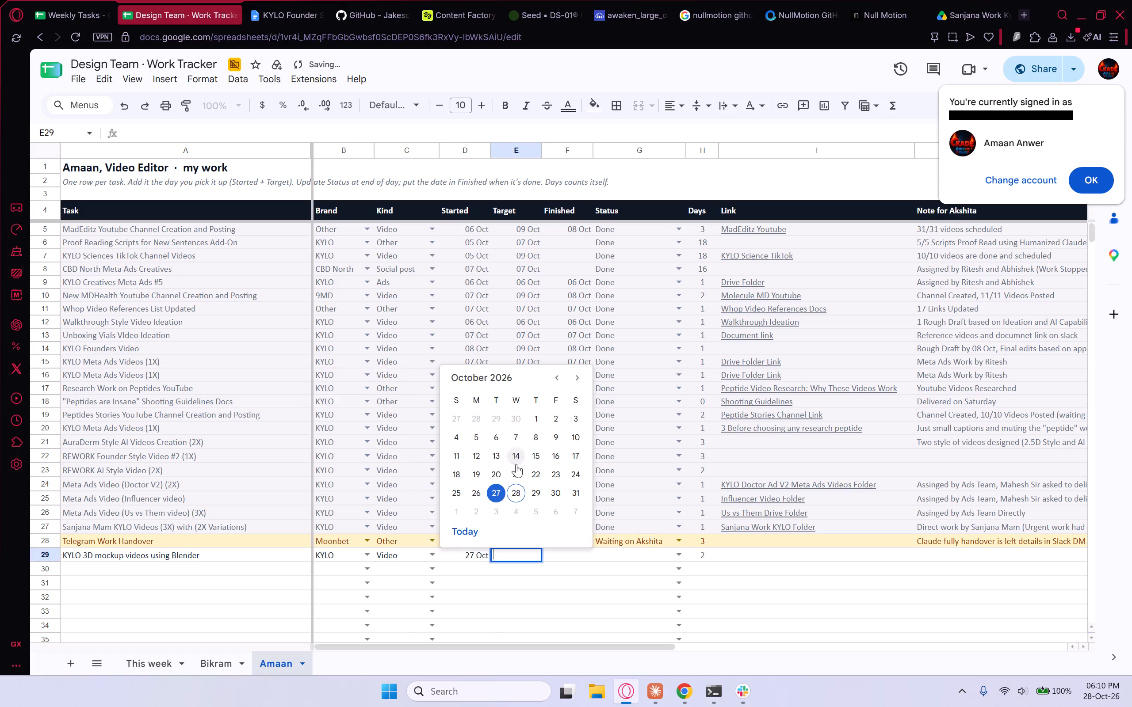
click(519, 494)
double_click(575, 558)
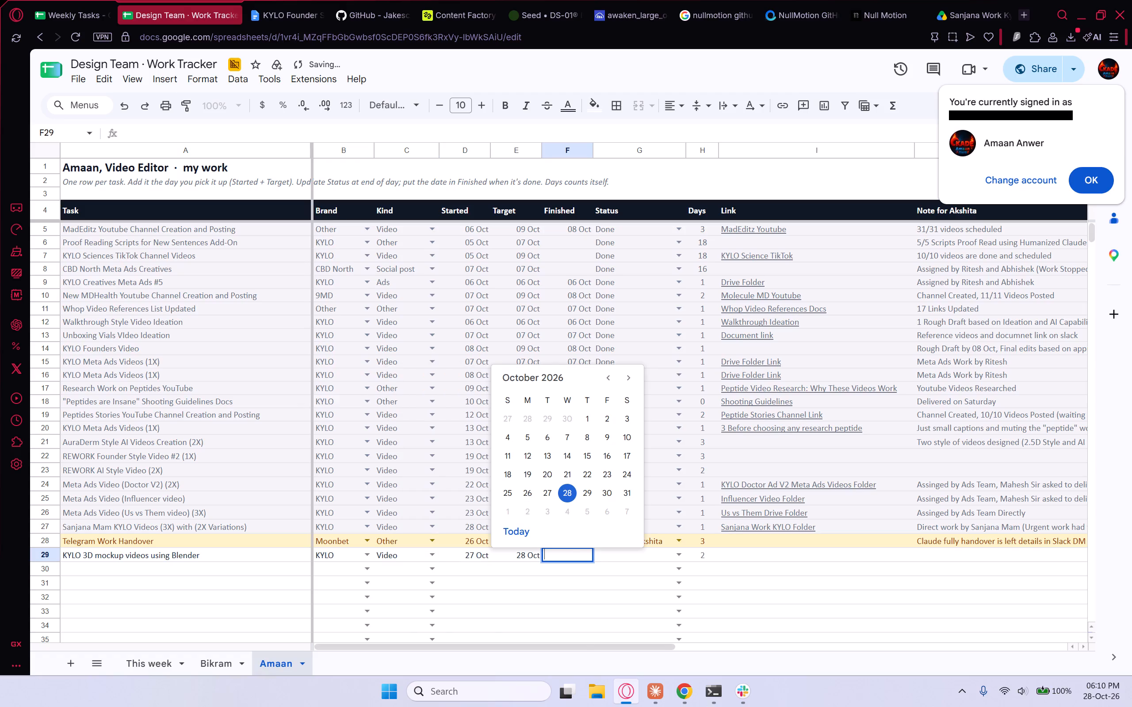
click(568, 492)
Set the status of row 29 to Done.
double_click(629, 551)
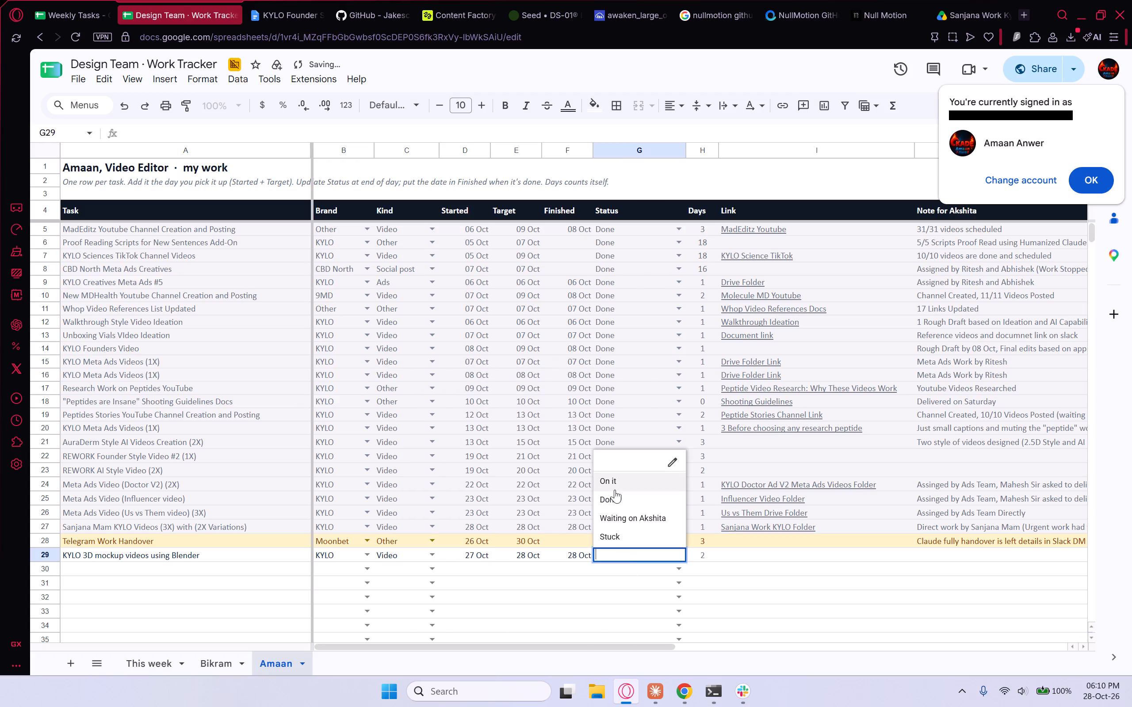
click(612, 502)
click(933, 557)
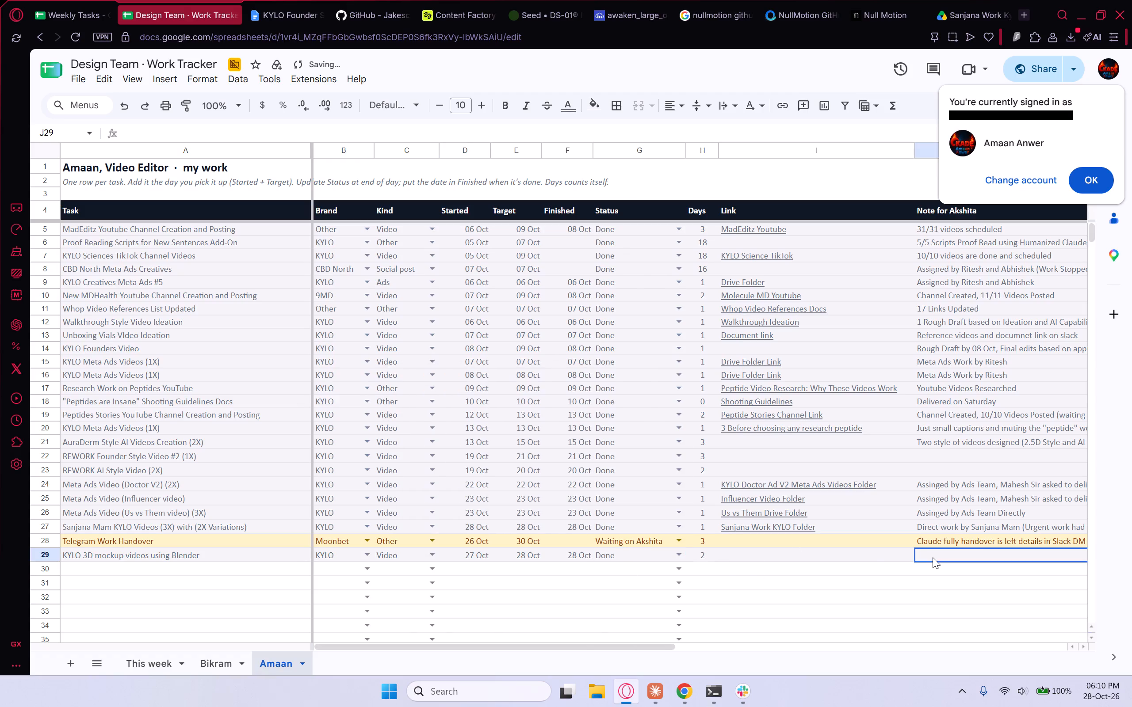
In Google Drive, create a new folder named "3D Mockups" inside the KYLO folder.
click(972, 10)
click(382, 288)
click(320, 110)
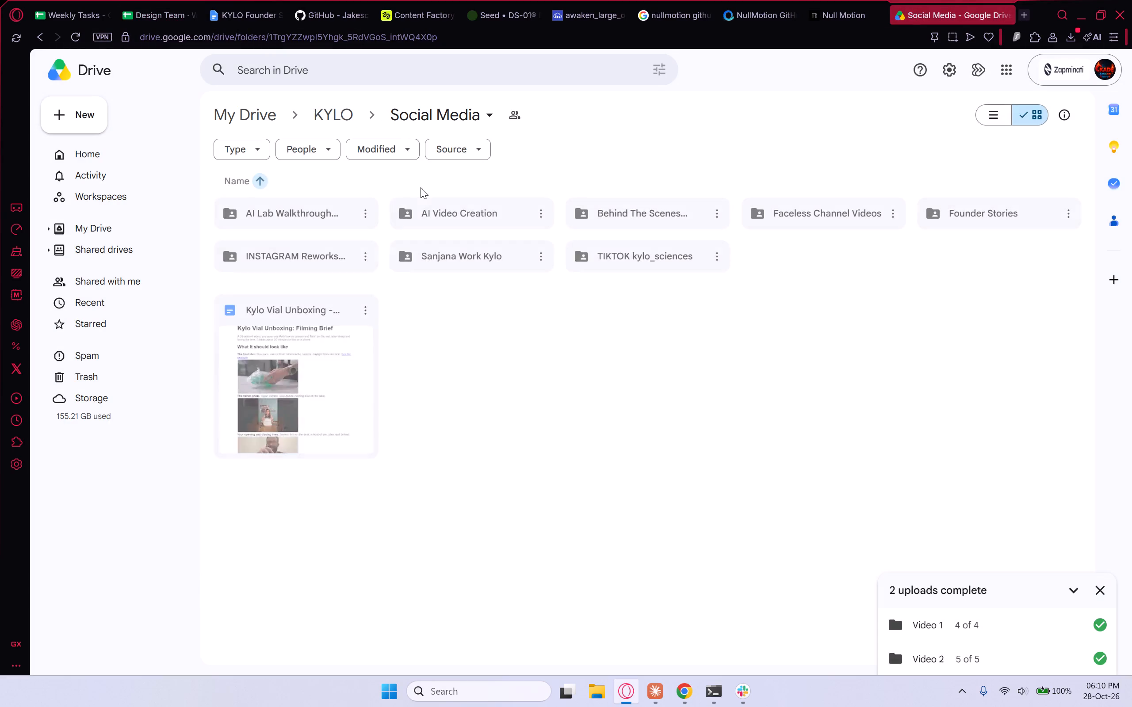
click(349, 115)
click(555, 322)
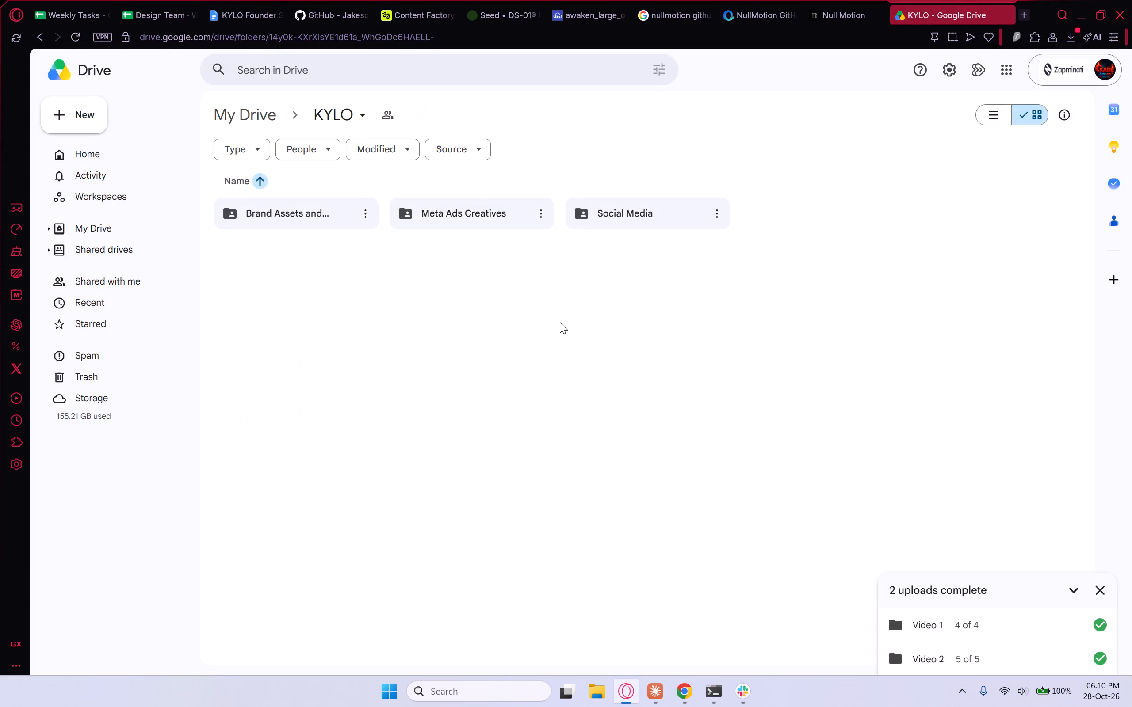
right_click(560, 322)
click(597, 342)
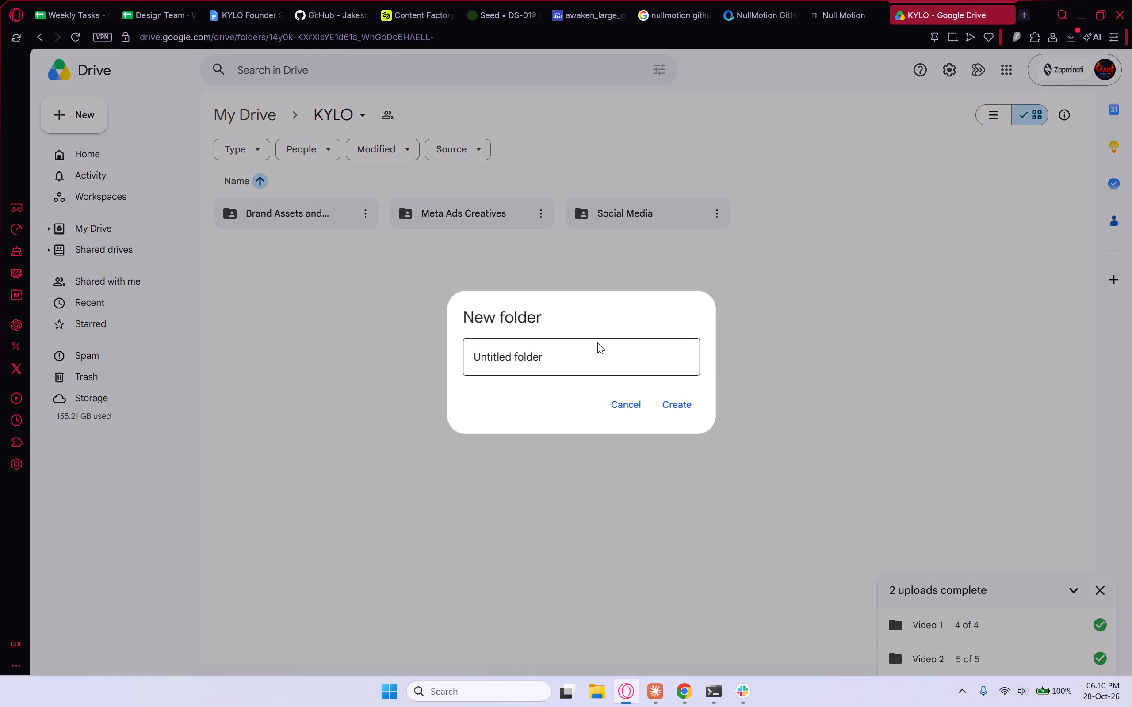
text(3D)
key(space)
text(folder)
key(ctrl+BackSpace)
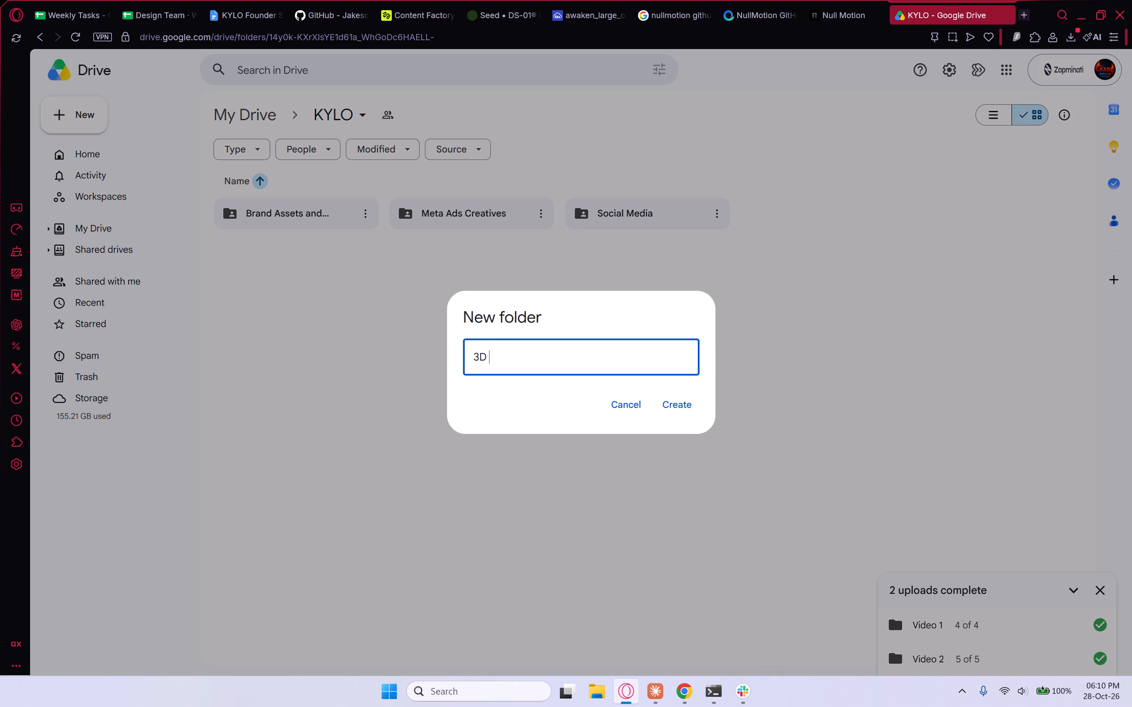
text(Mockups)
key(Return)
Upload the local Website Handoff folder from Downloads, 01 KYLO, 3D Render Kit into the 3D Mockups folder in Drive.
double_click(280, 213)
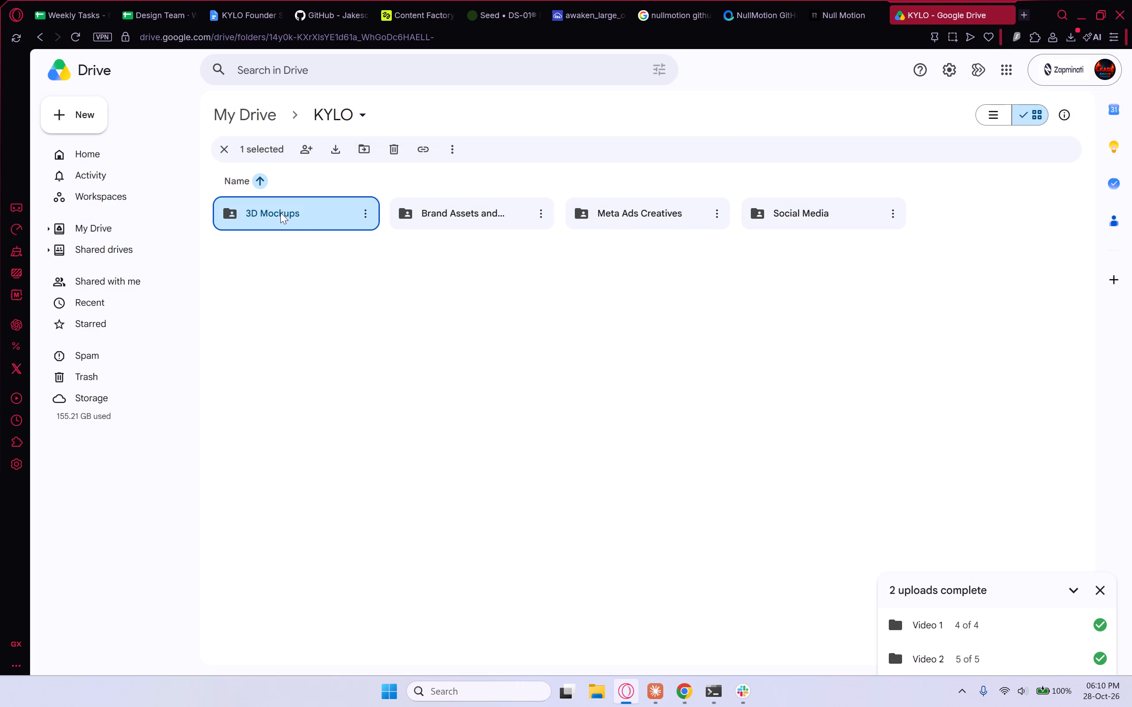
click(597, 695)
double_click(697, 289)
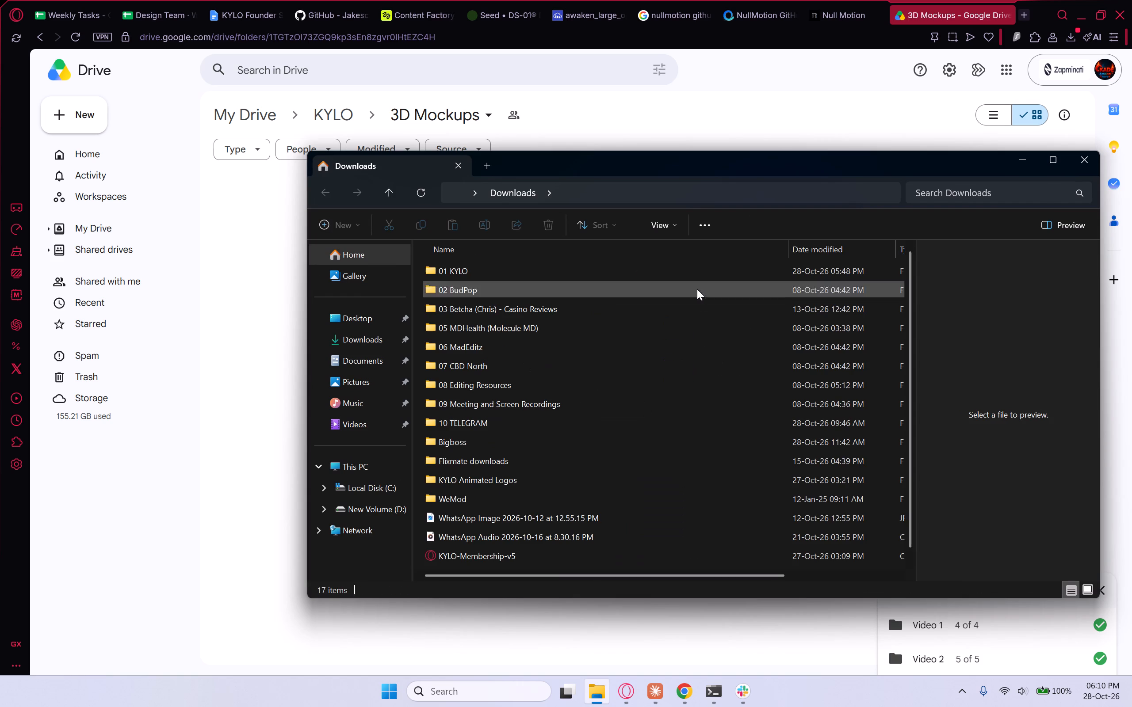
double_click(436, 274)
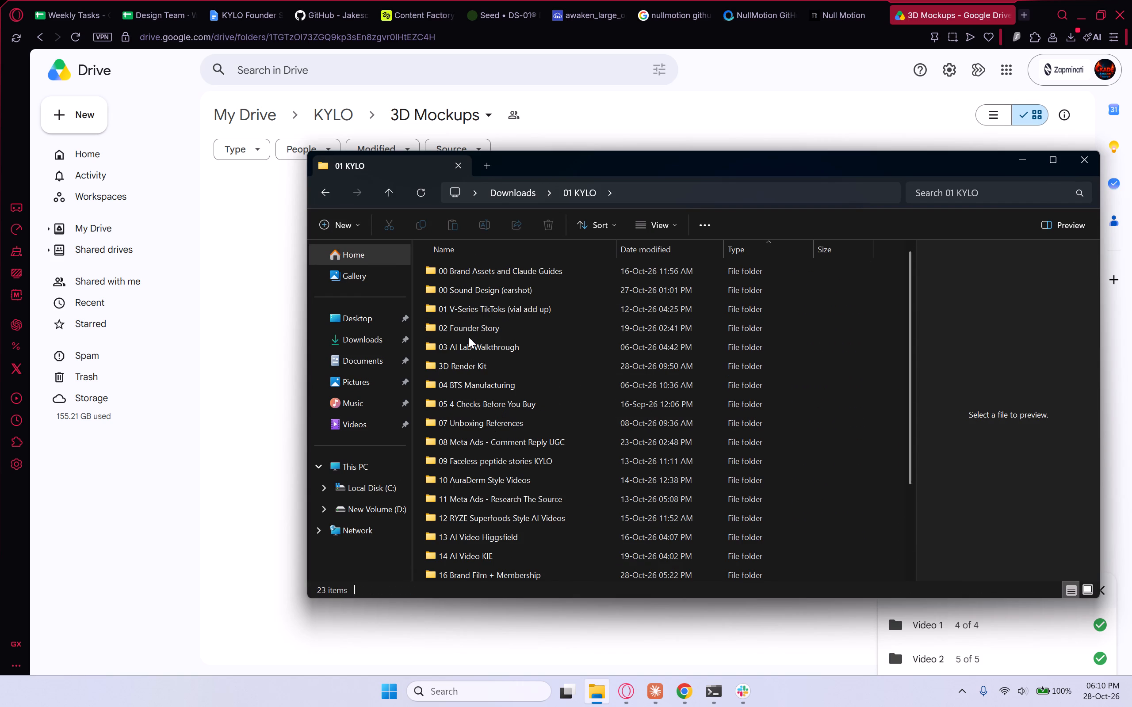
double_click(460, 367)
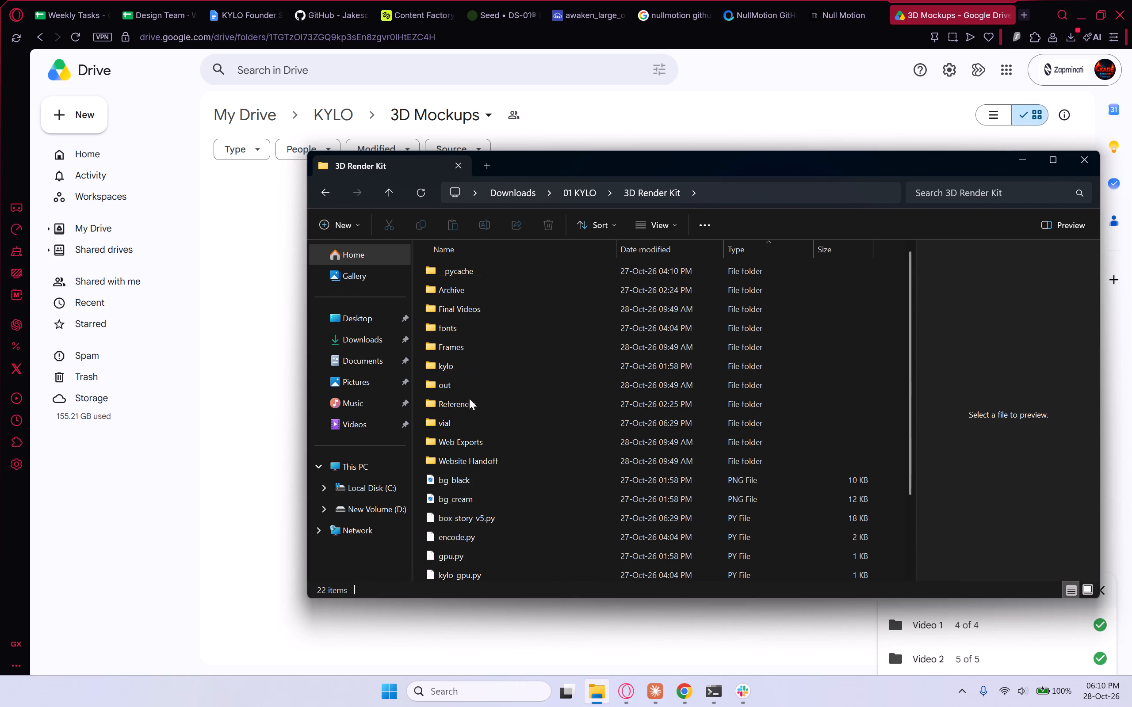
double_click(471, 461)
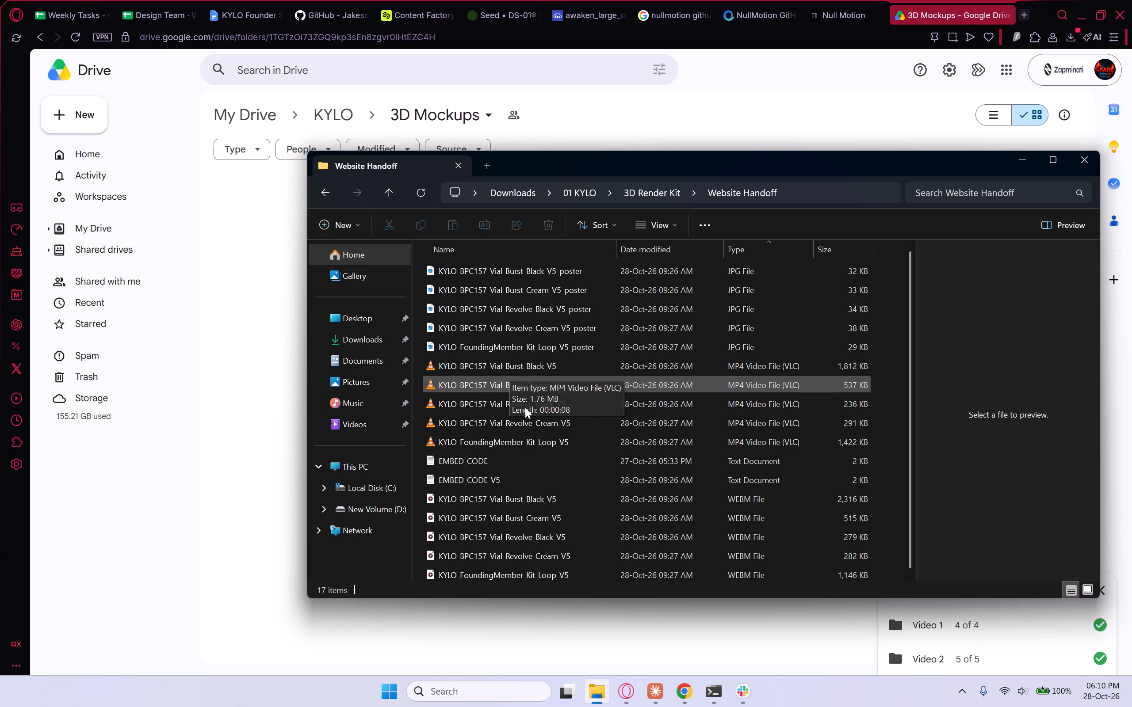
click(572, 400)
drag(479, 461, 256, 378)
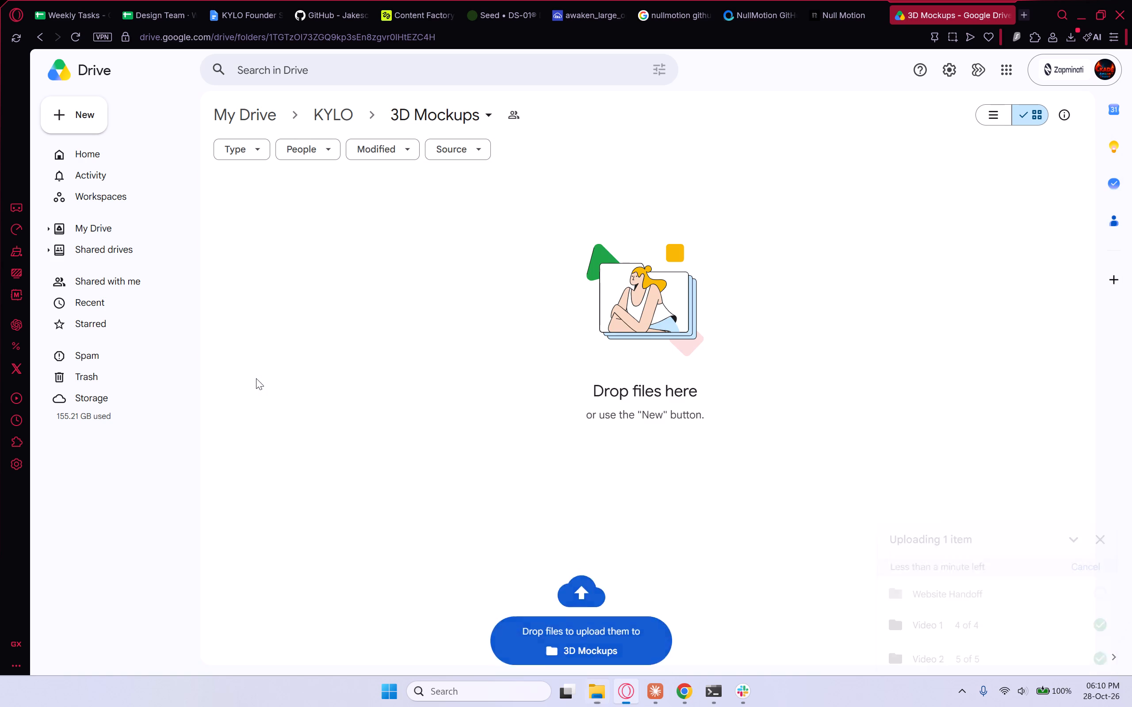
In File Explorer, compare the contents of the Web Exports and Website Handoff folders in 3D Render Kit, previewing some of the exported vial GIFs.
click(597, 688)
scroll(530, 475, down, 8)
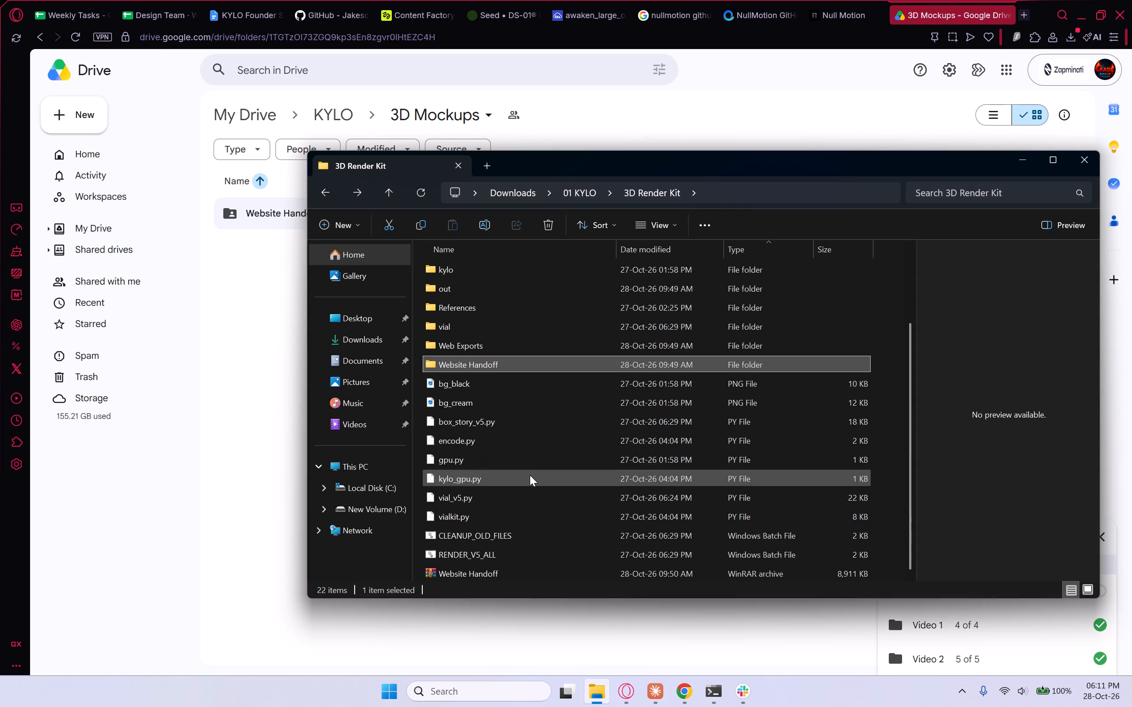
scroll(530, 475, up, 3)
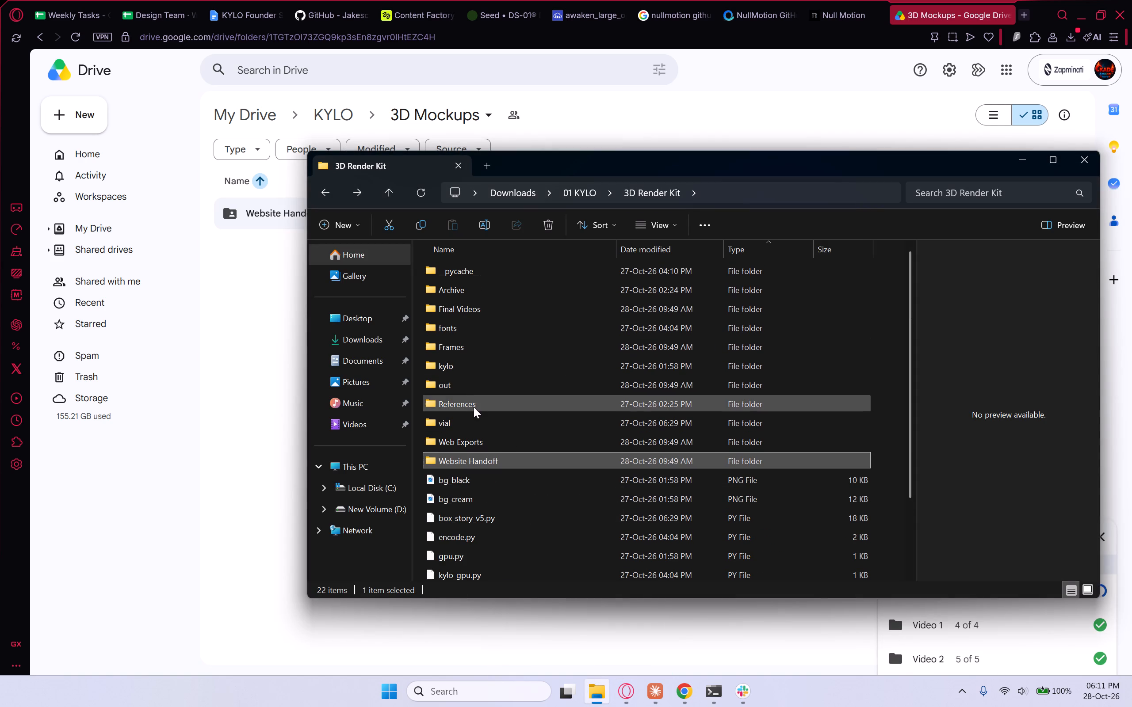
double_click(475, 447)
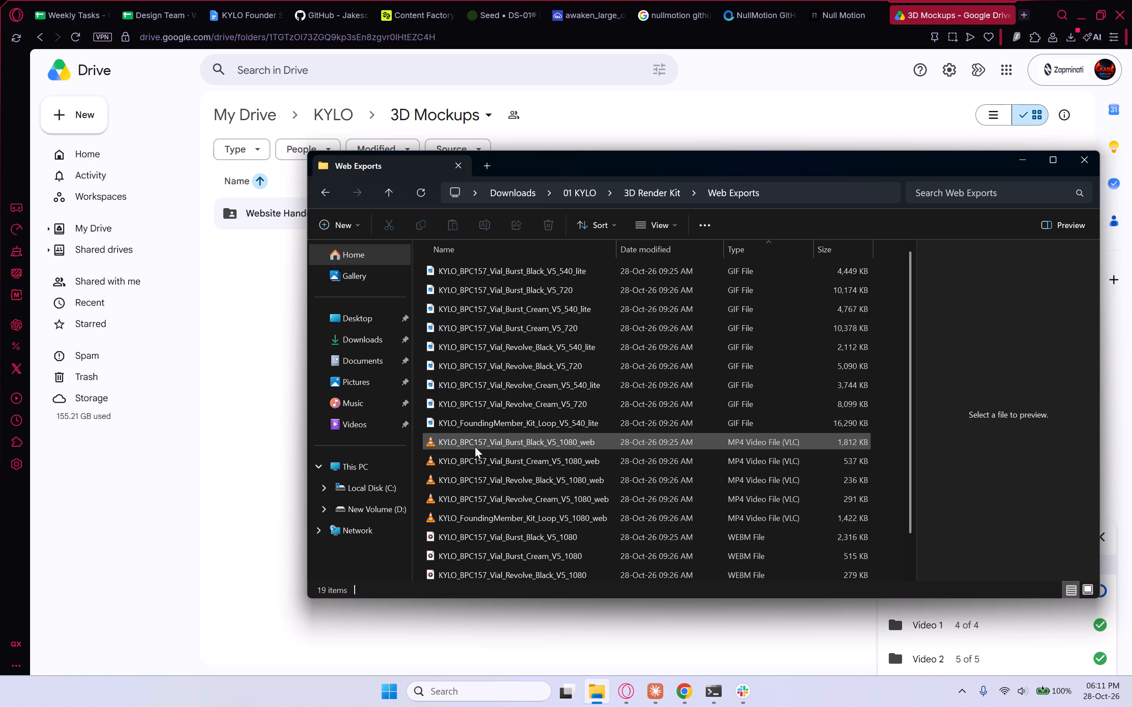
scroll(549, 421, down, 15)
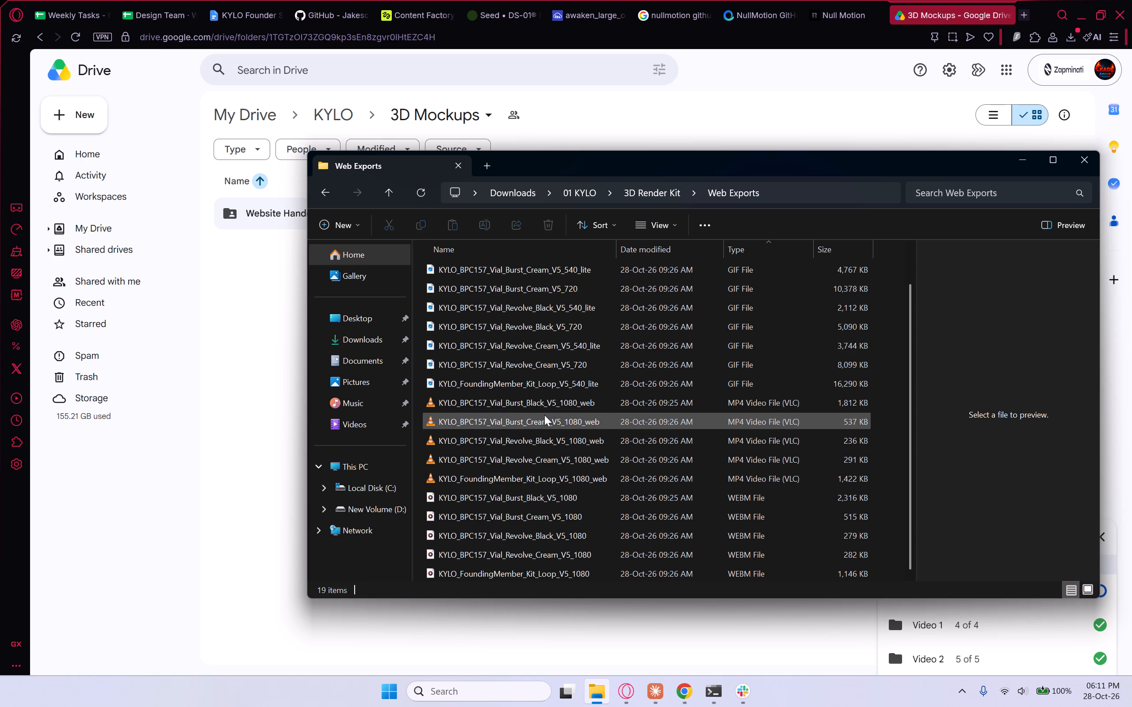
click(701, 380)
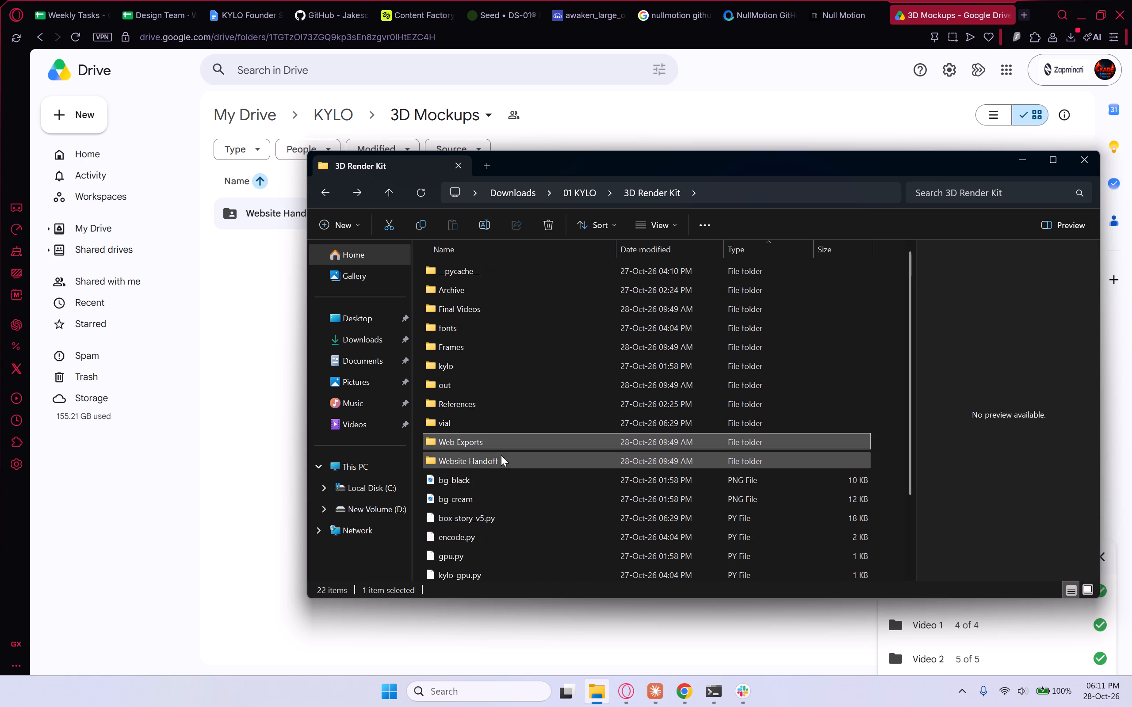
click(524, 461)
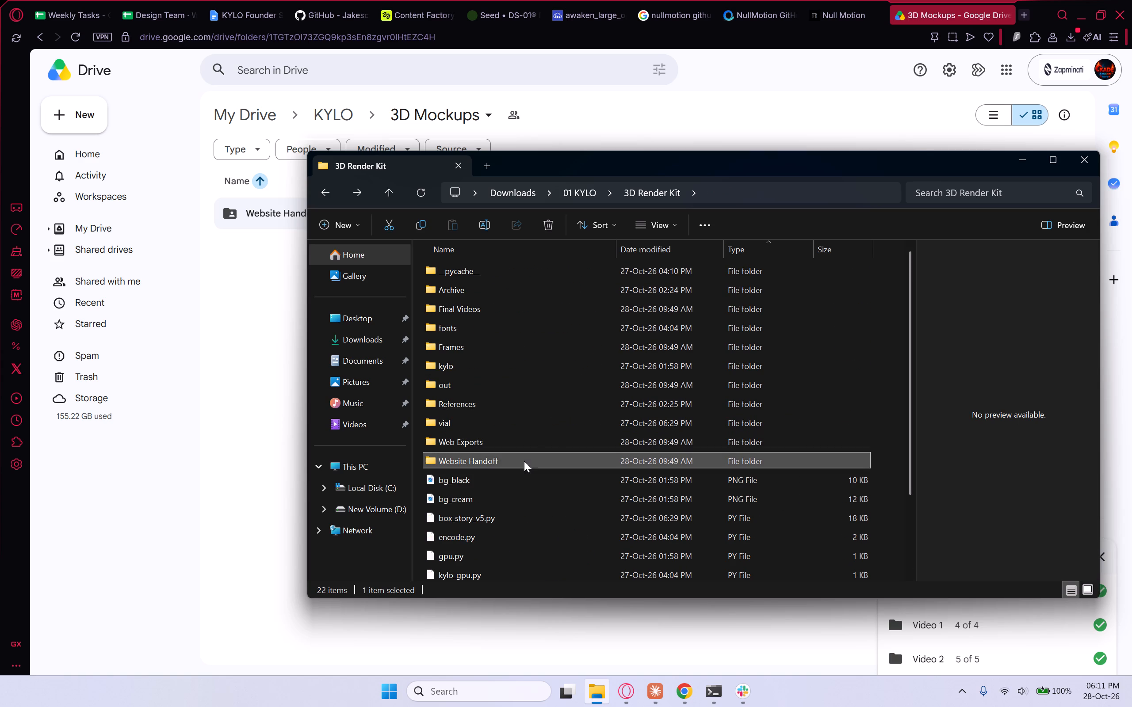
click(524, 461)
scroll(685, 424, down, 8)
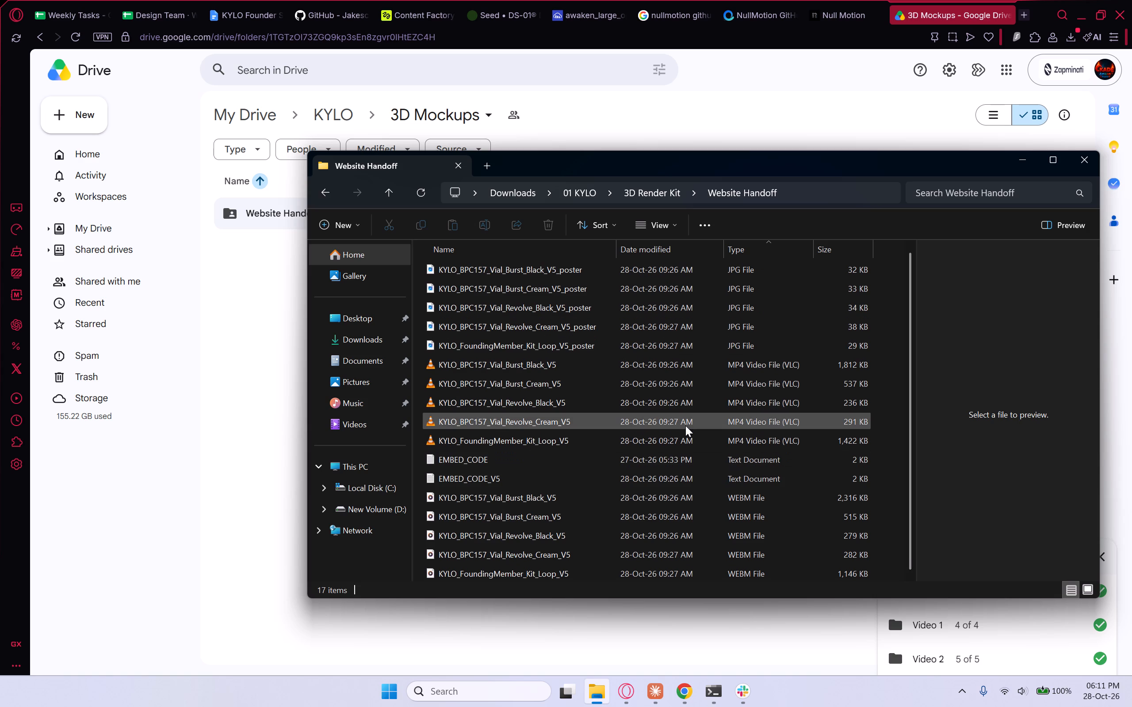
click(679, 402)
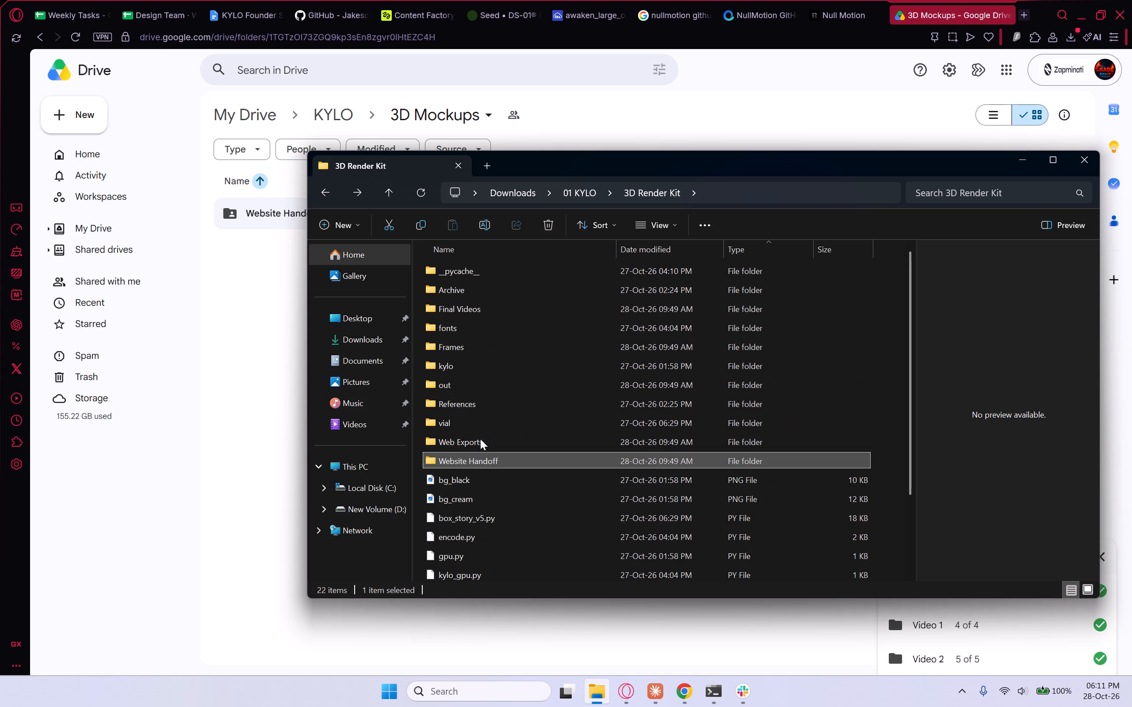
click(480, 439)
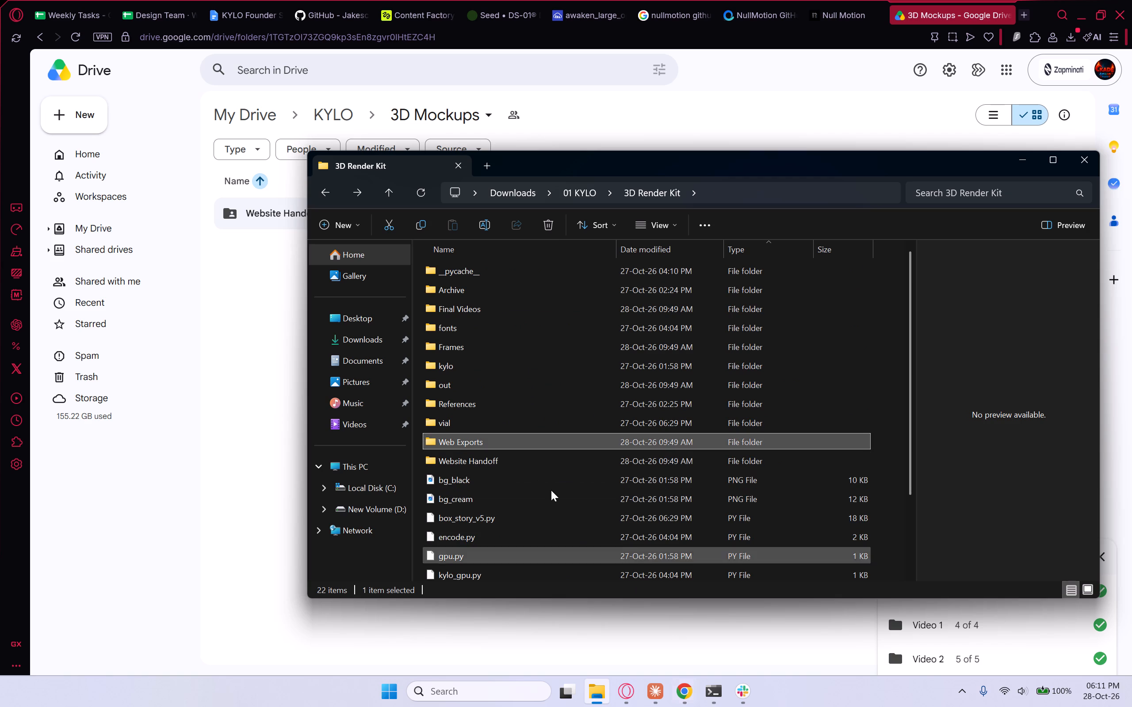
double_click(497, 444)
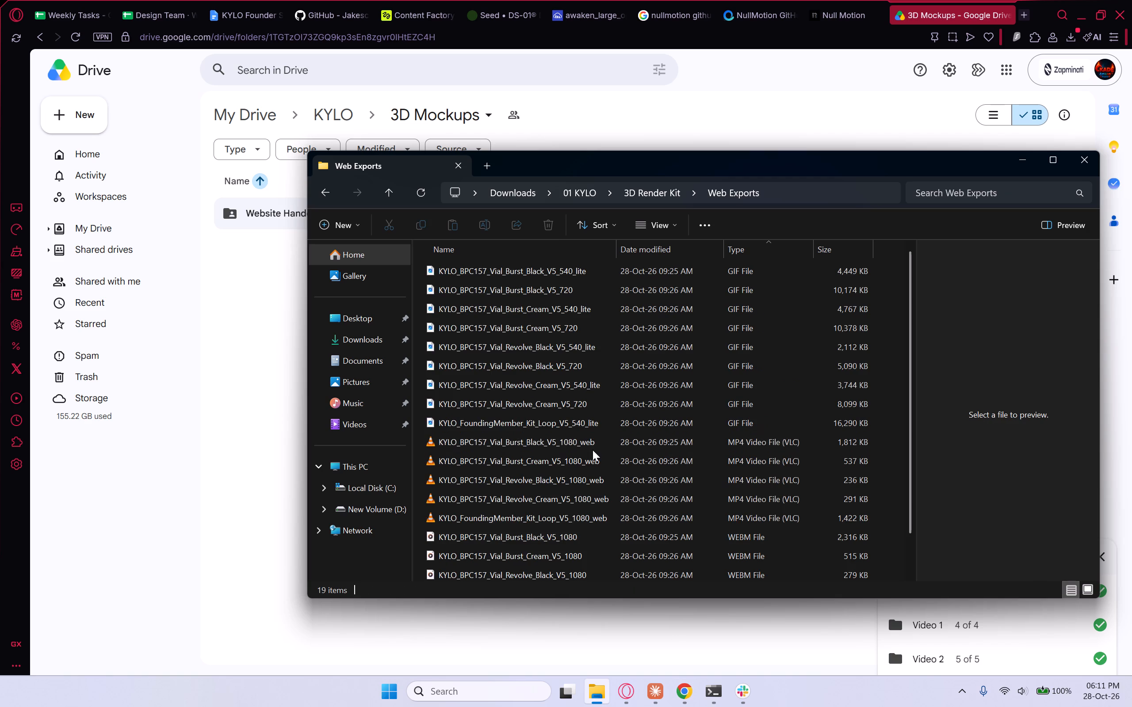
click(567, 274)
click(565, 300)
click(566, 352)
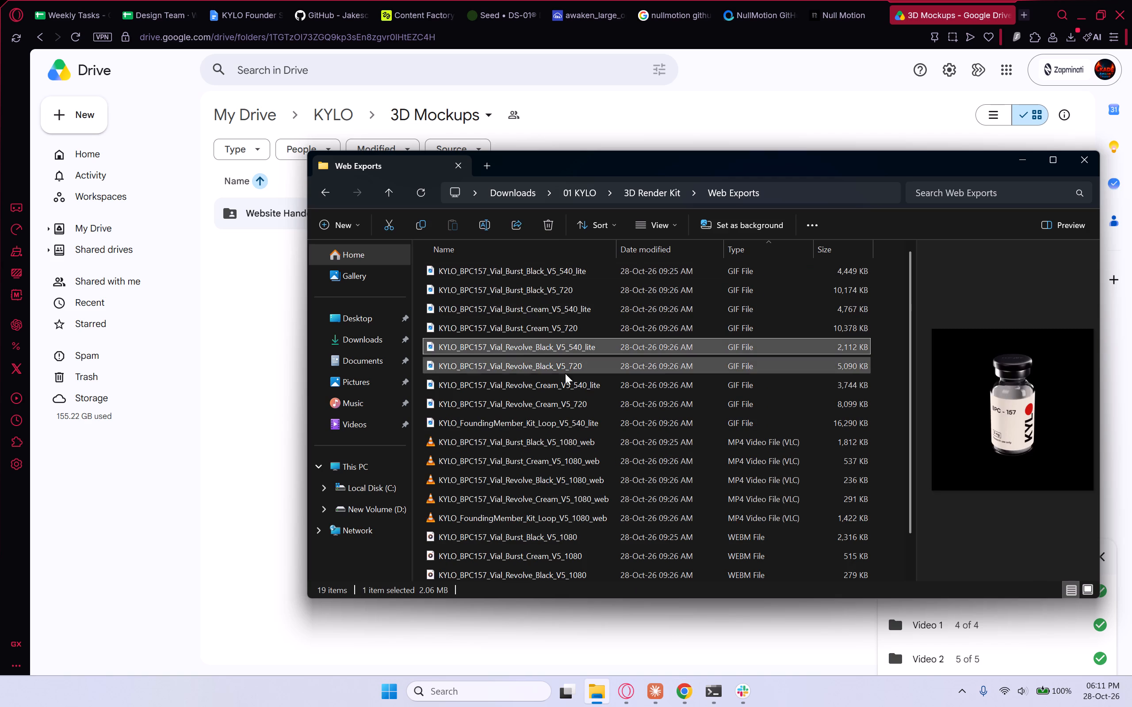
click(559, 385)
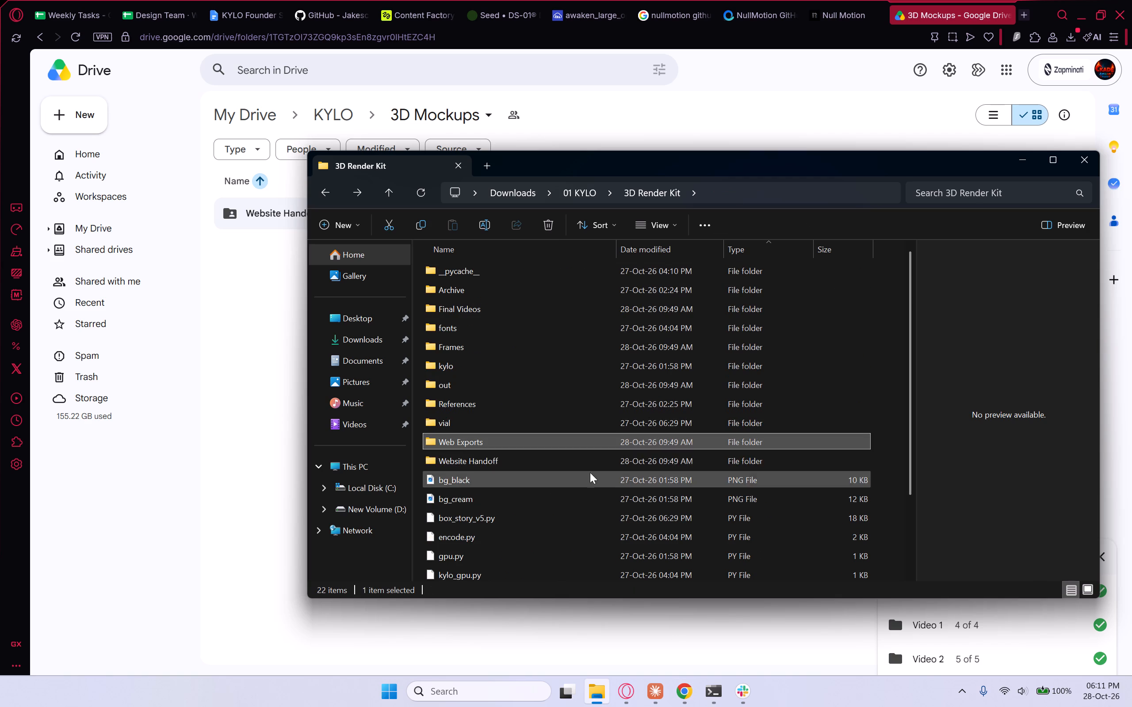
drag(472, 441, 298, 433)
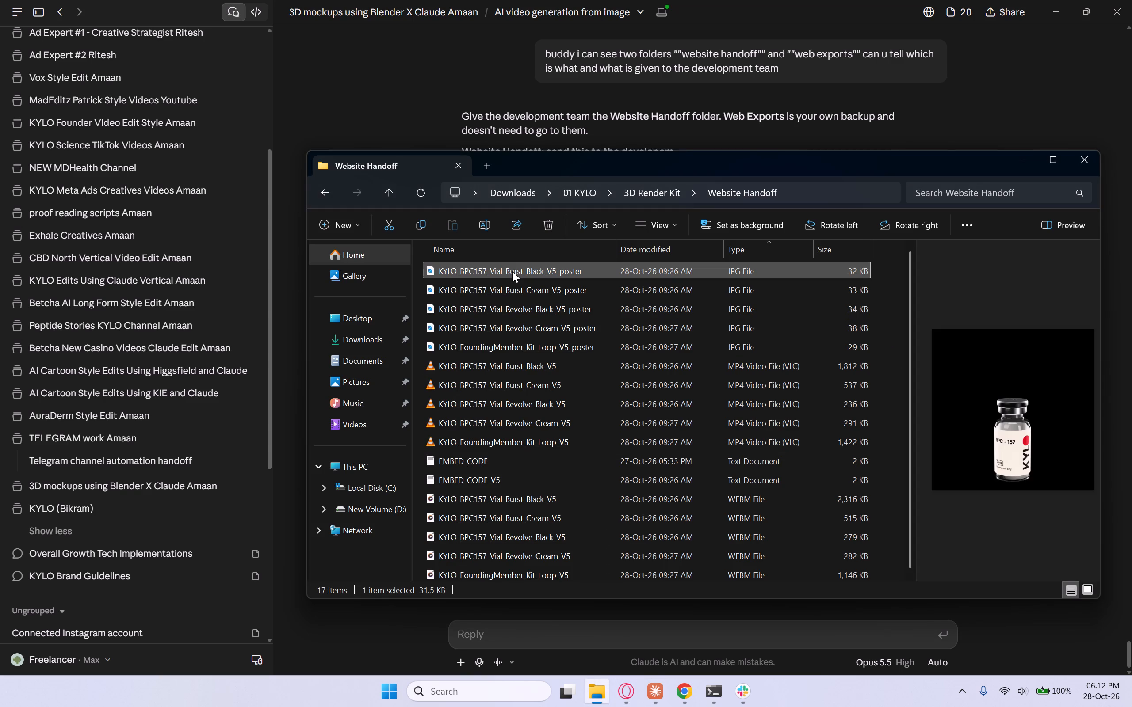
key(Down)
key(Down)
key(Down)
key(Down)
key(Down)
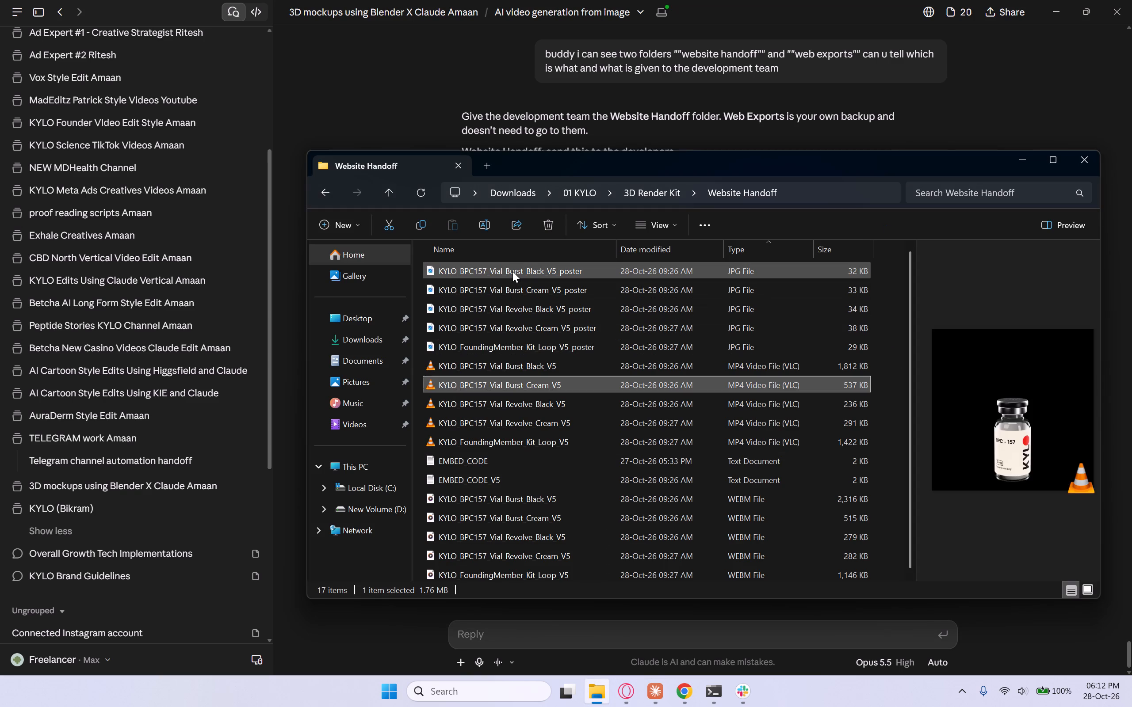
key(Down)
key(Down)
key(Down)
key(Down)
key(Down)
key(Down)
key(Down)
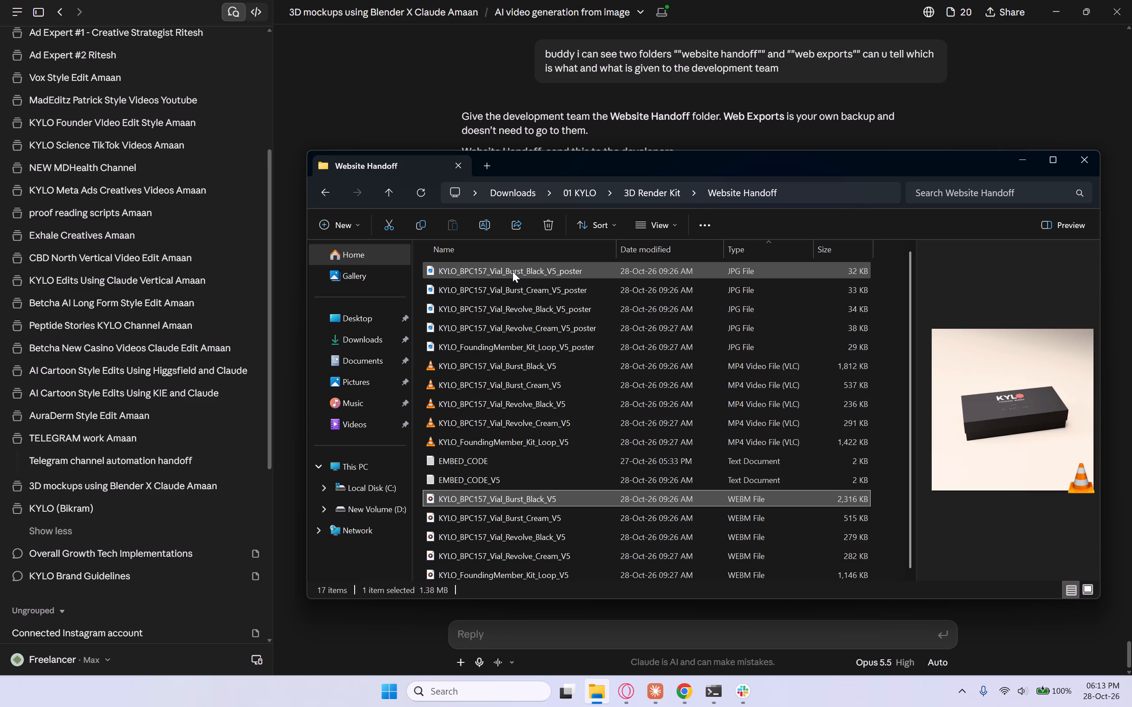
key(Down)
click(1082, 157)
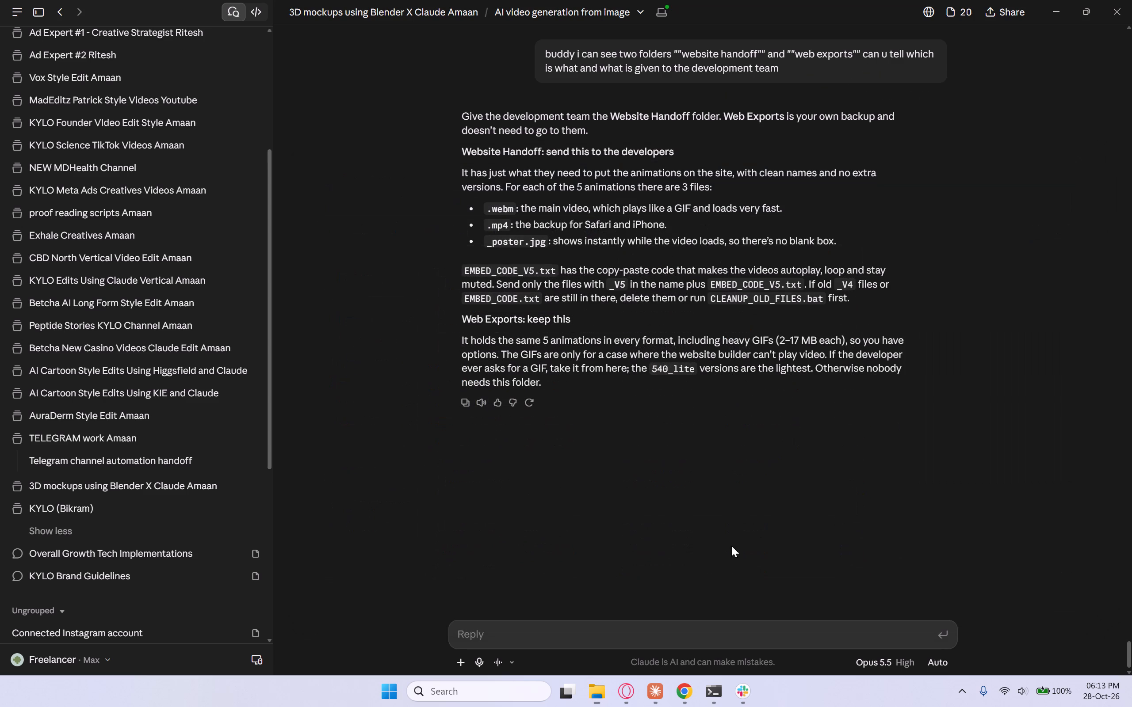
In Google Drive, copy the sharing link of the 3D Mockups folder.
click(625, 691)
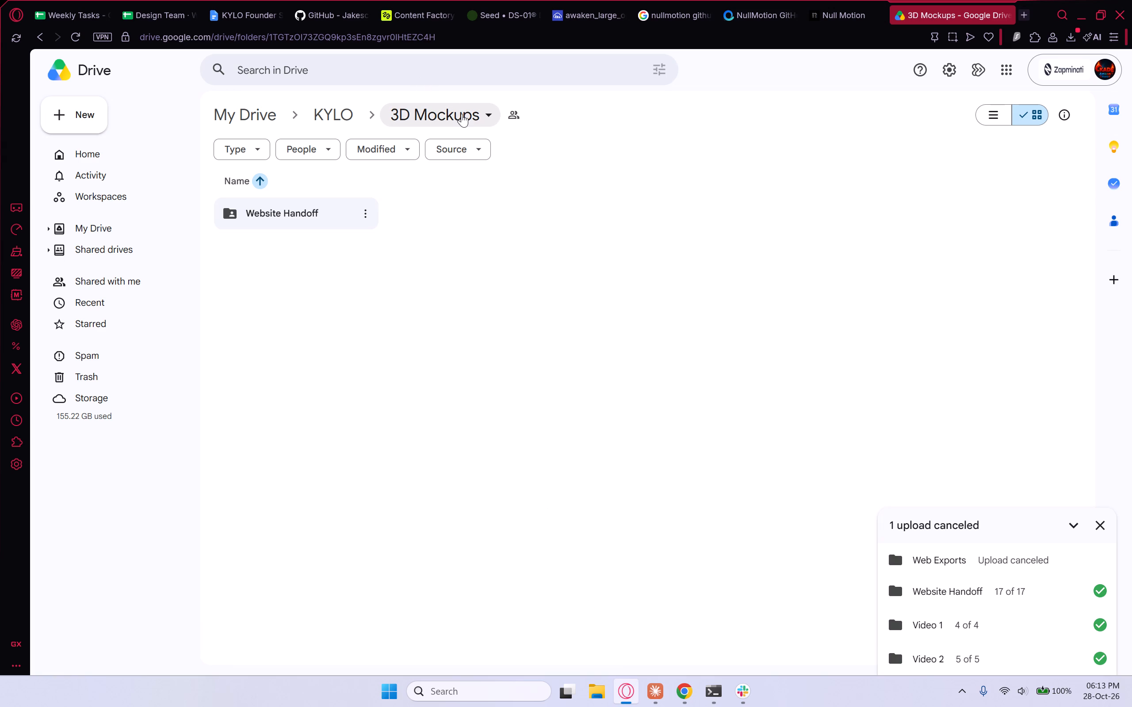
click(462, 114)
click(424, 260)
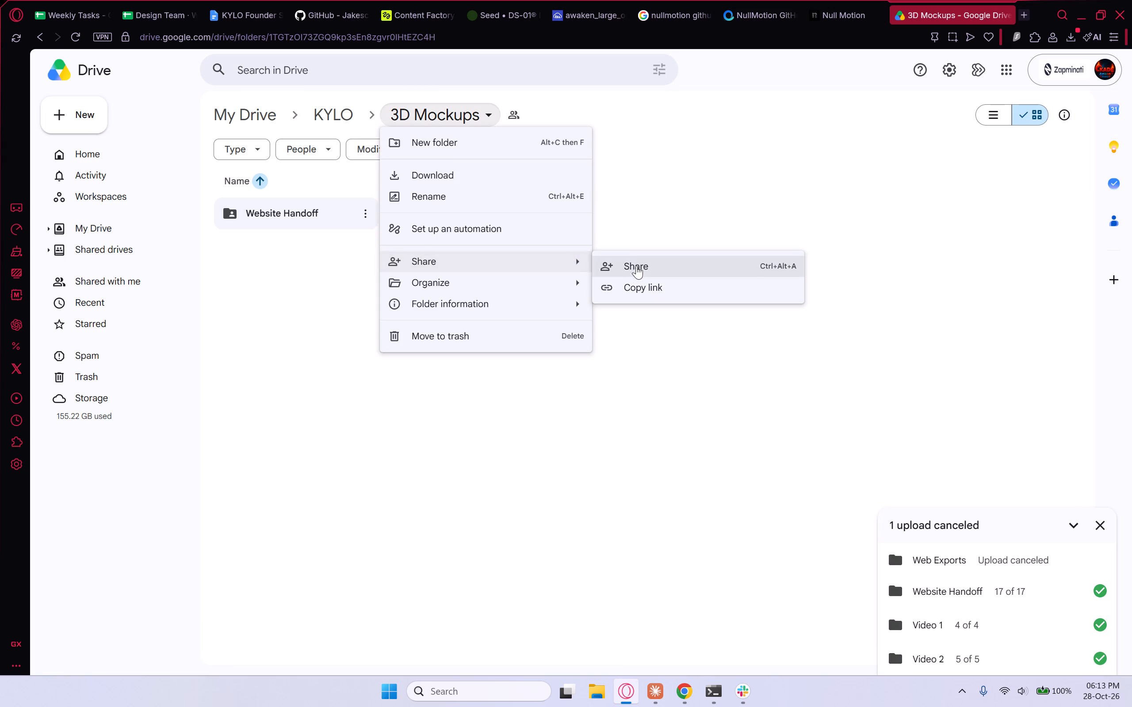
click(635, 286)
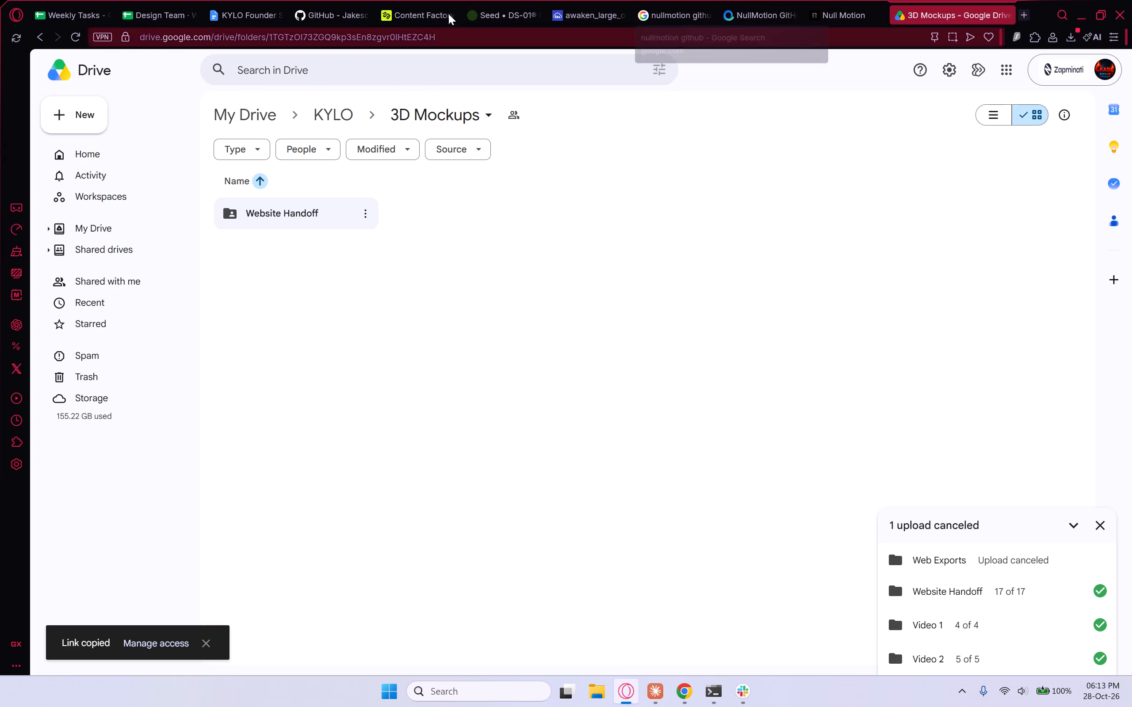
In the Design Team Work Tracker, insert the copied folder link in row 29's Link cell with the text "3D Mockups Folder".
click(179, 0)
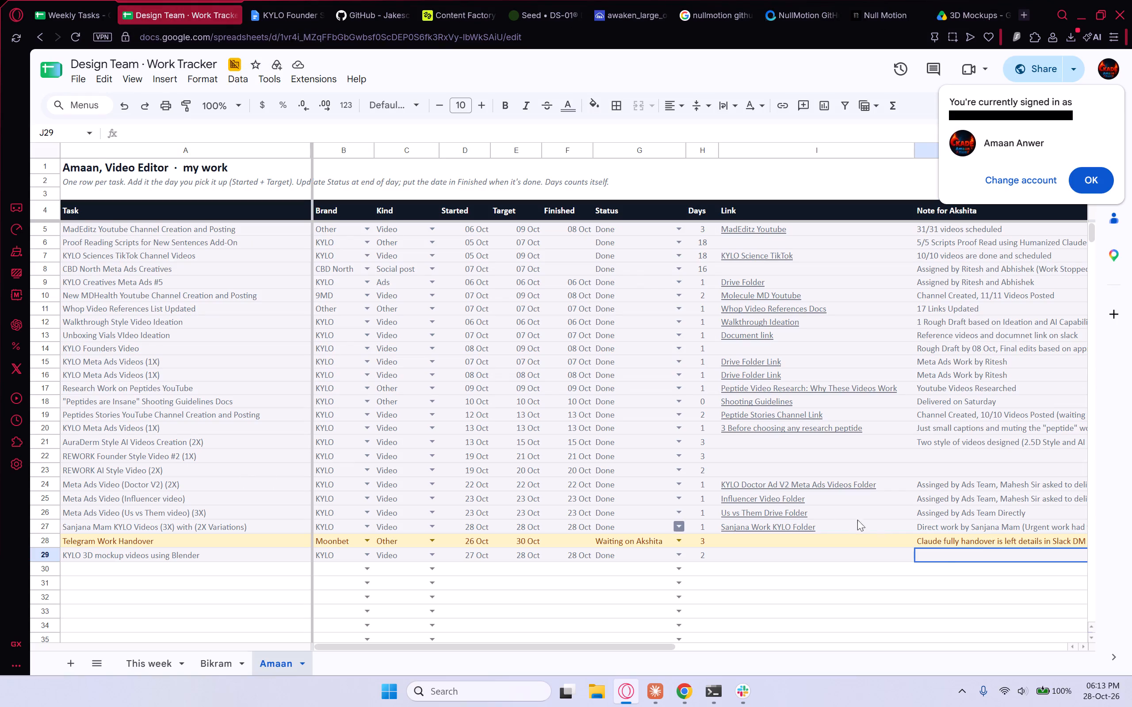
drag(647, 647, 690, 648)
click(664, 559)
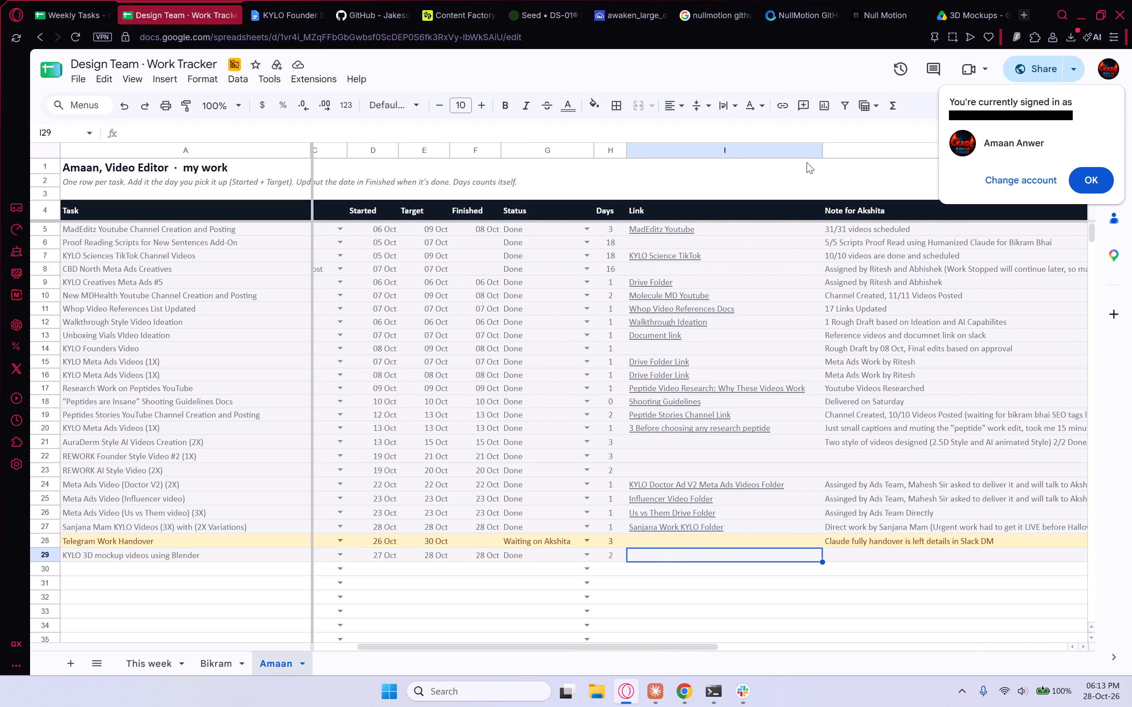
click(777, 110)
click(696, 358)
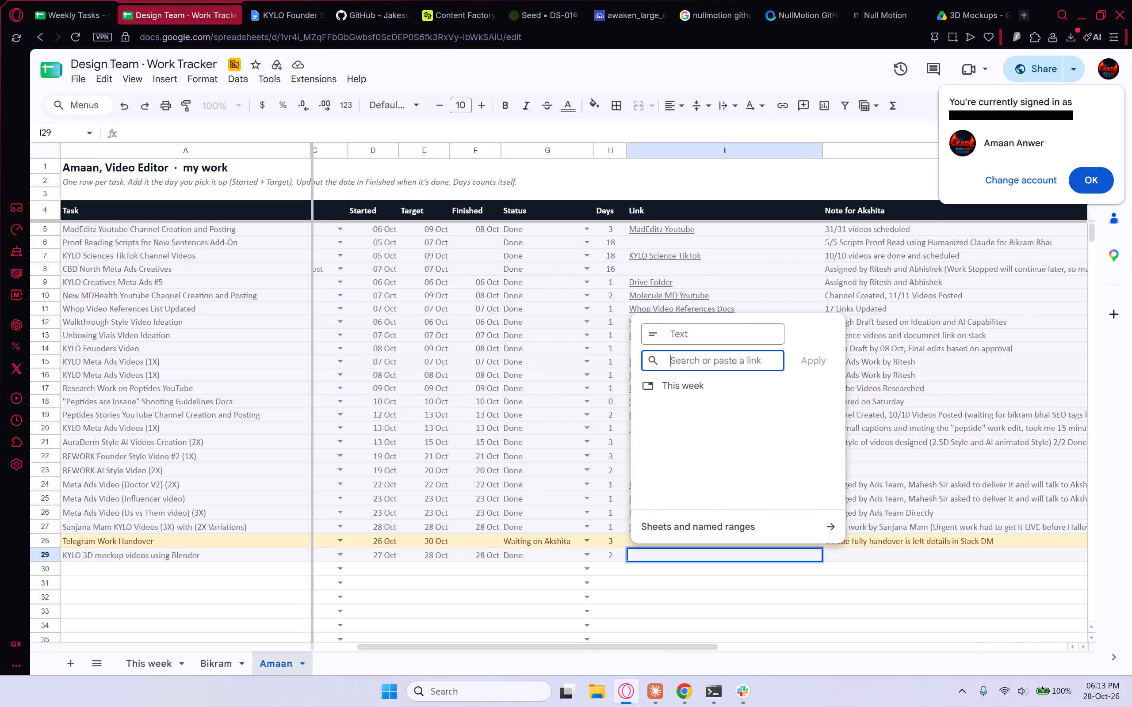
key(ctrl+v)
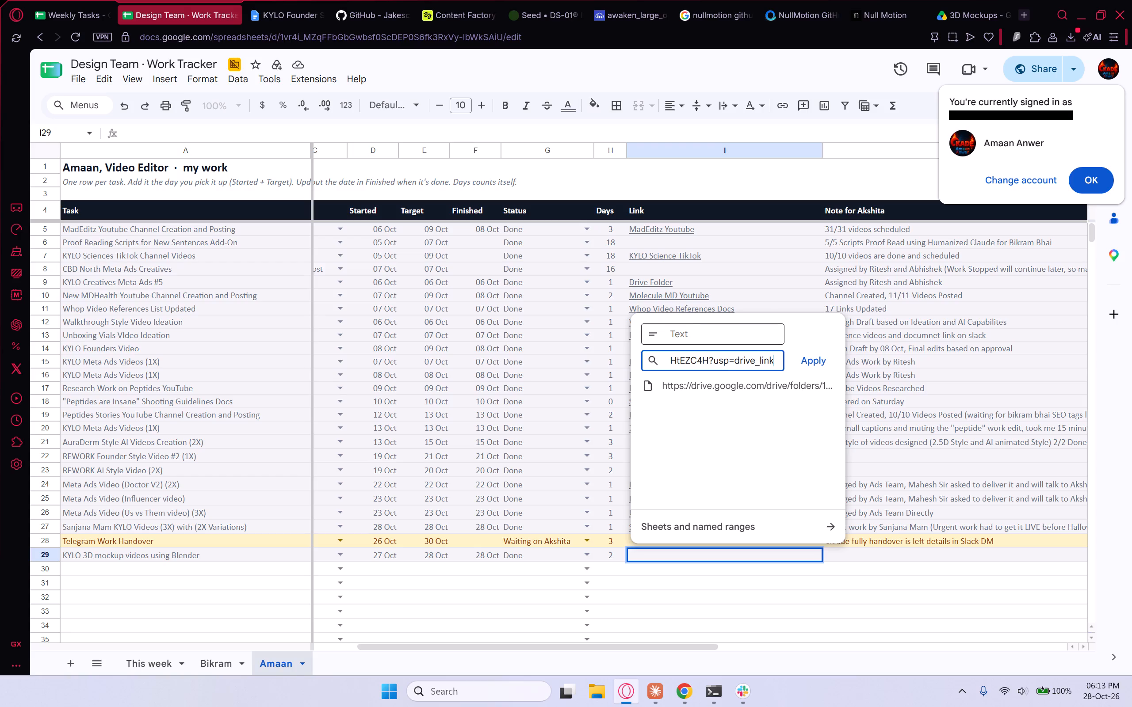
click(695, 335)
text(3D m)
key(BackSpace)
text(Mockups Folder)
click(811, 357)
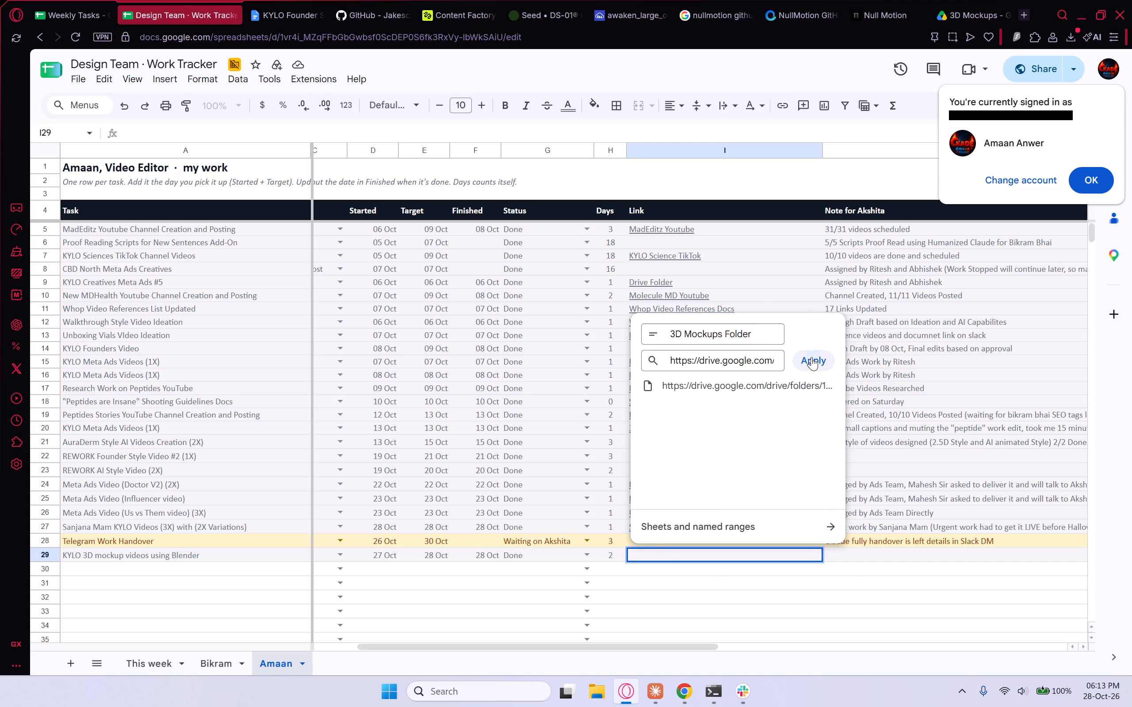
In row 29's Note for Akshita cell, enter "Video files sent over Slack and rest in drive".
click(869, 560)
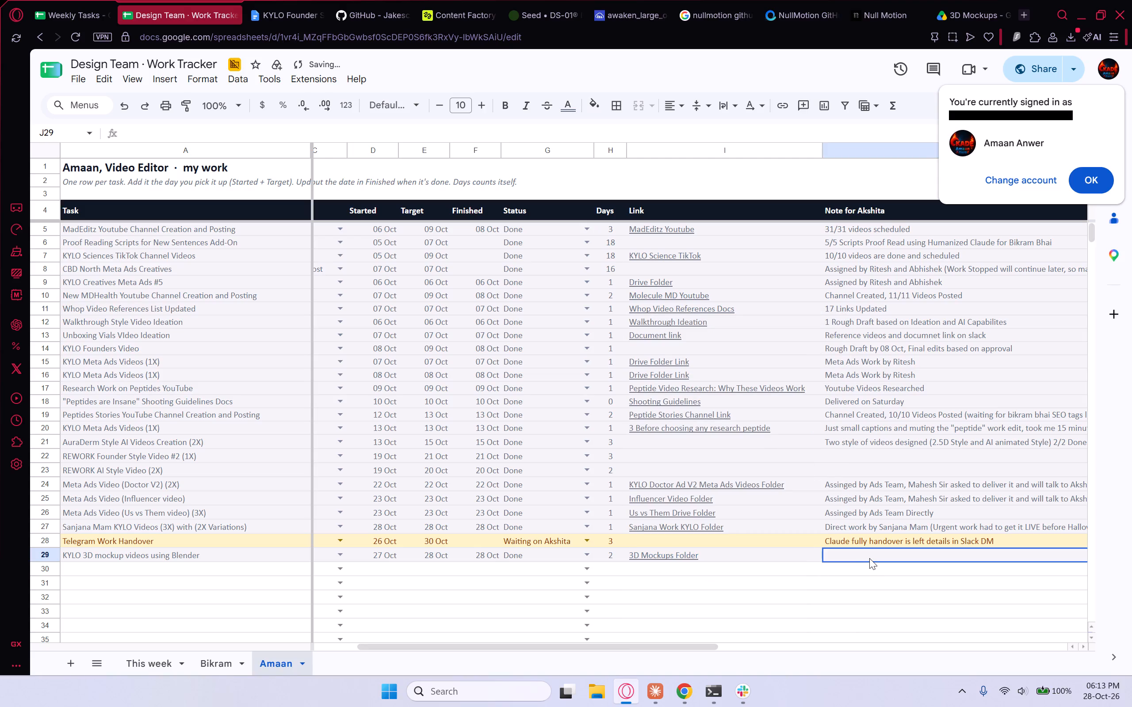
double_click(868, 556)
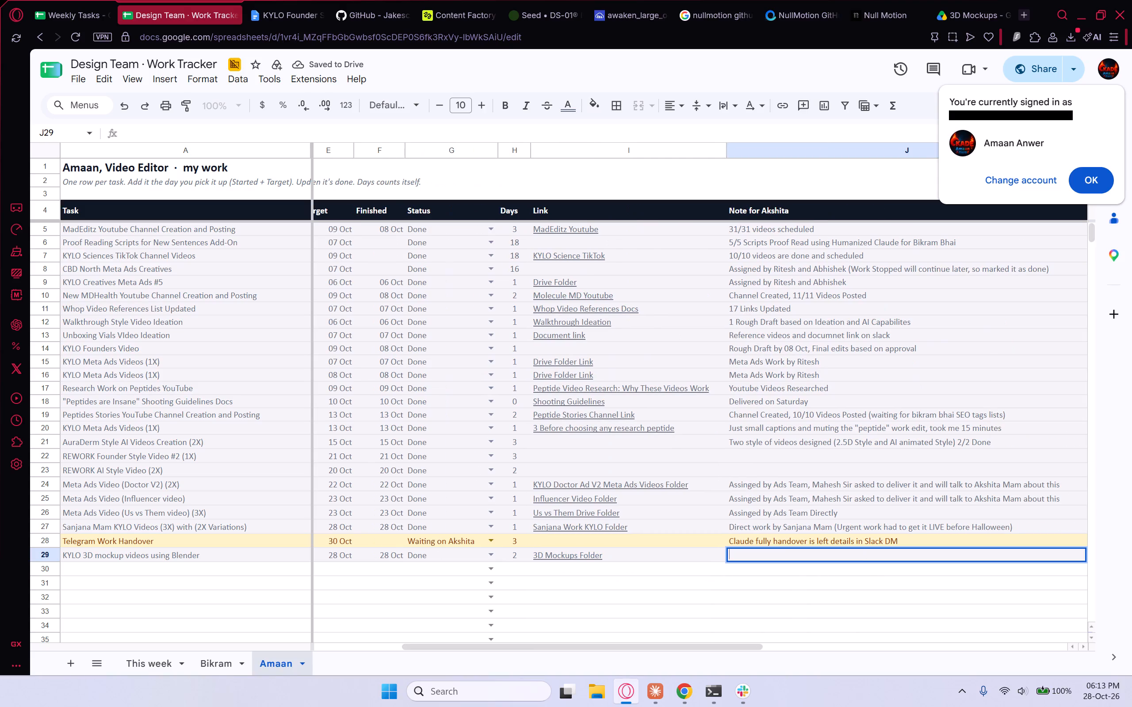
text(Video files sent overt)
key(BackSpace)
key(space)
text(the)
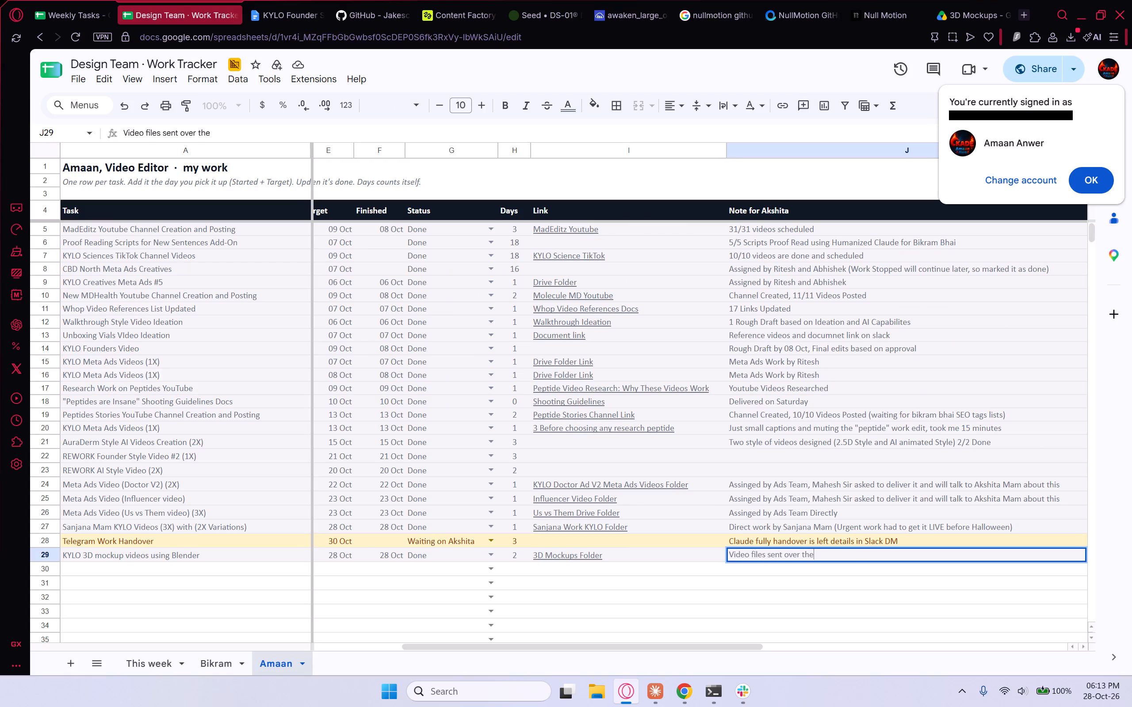
key(BackSpace)
key(BackSpace)
key(BackSpace)
key(shift+s)
text(lakc)
key(BackSpace)
key(BackSpace)
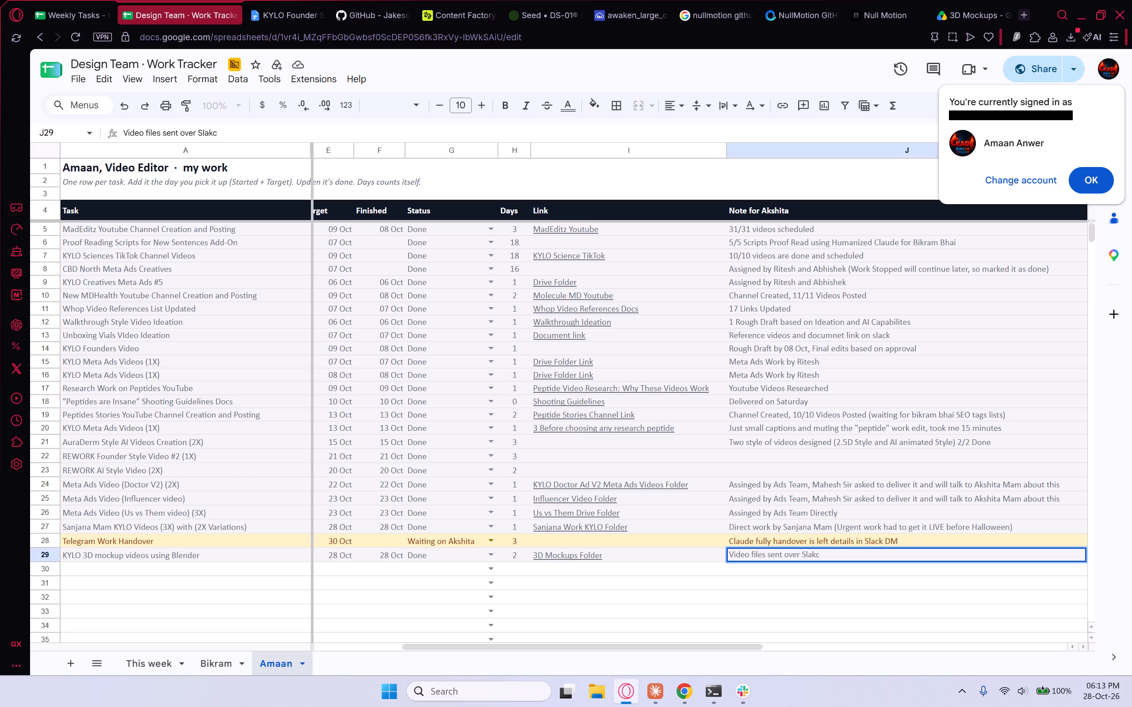
key(c)
text(k and rest)
key(space)
text(in drive)
key(space)
Extend row 29's note by inserting "website related stuff" before "in drive" and adding "folder" at the end.
key(ctrl+Left)
key(ctrl+Left)
text(develo)
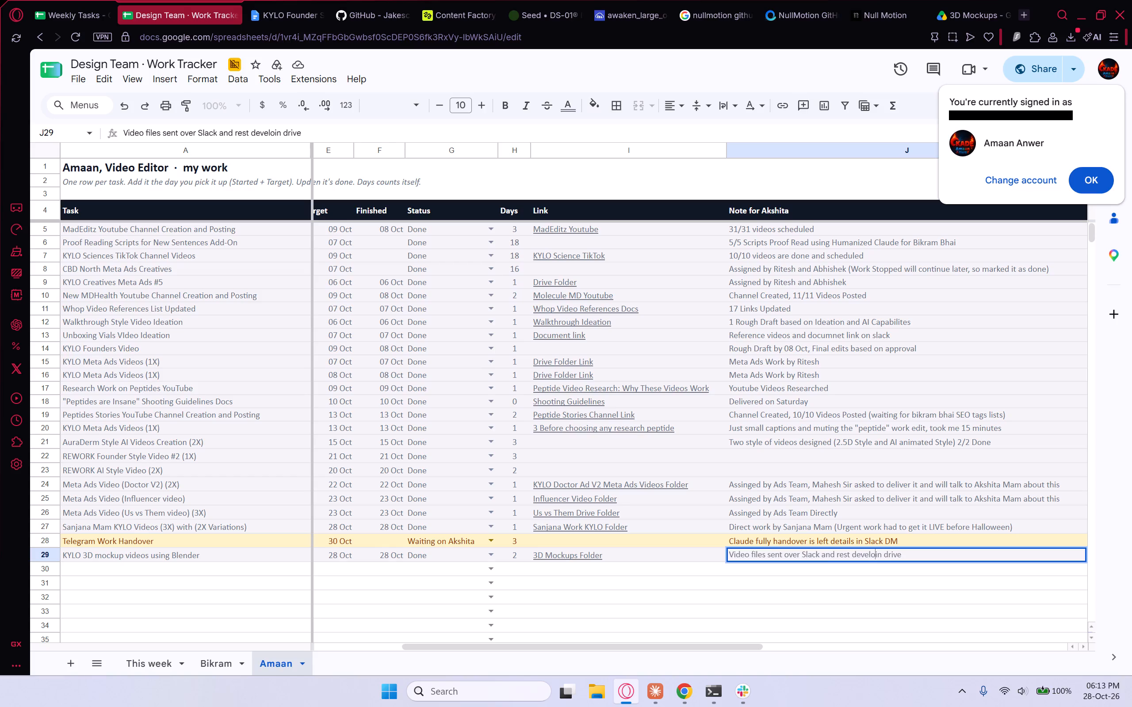
key(ctrl+BackSpace)
text(website)
key(space)
text(related stuff)
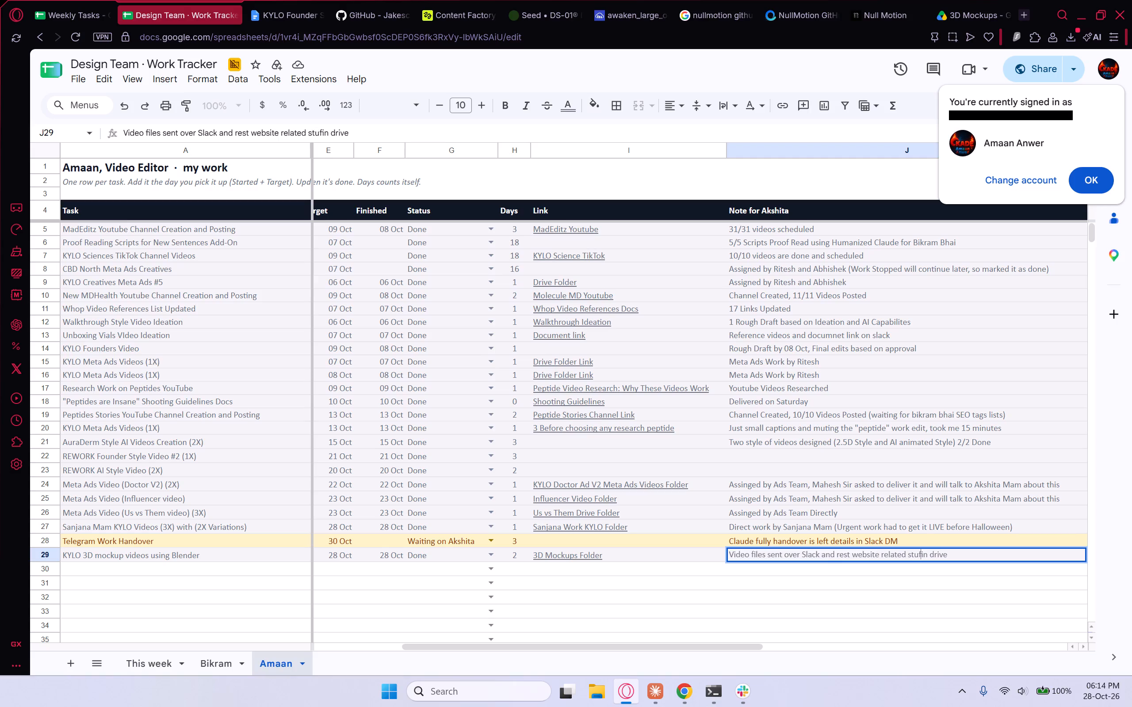
key(space)
key(ctrl+Right)
key(ctrl+Right)
key(ctrl+Right)
key(space)
text(folder)
click(955, 557)
key(BackSpace)
key(Return)
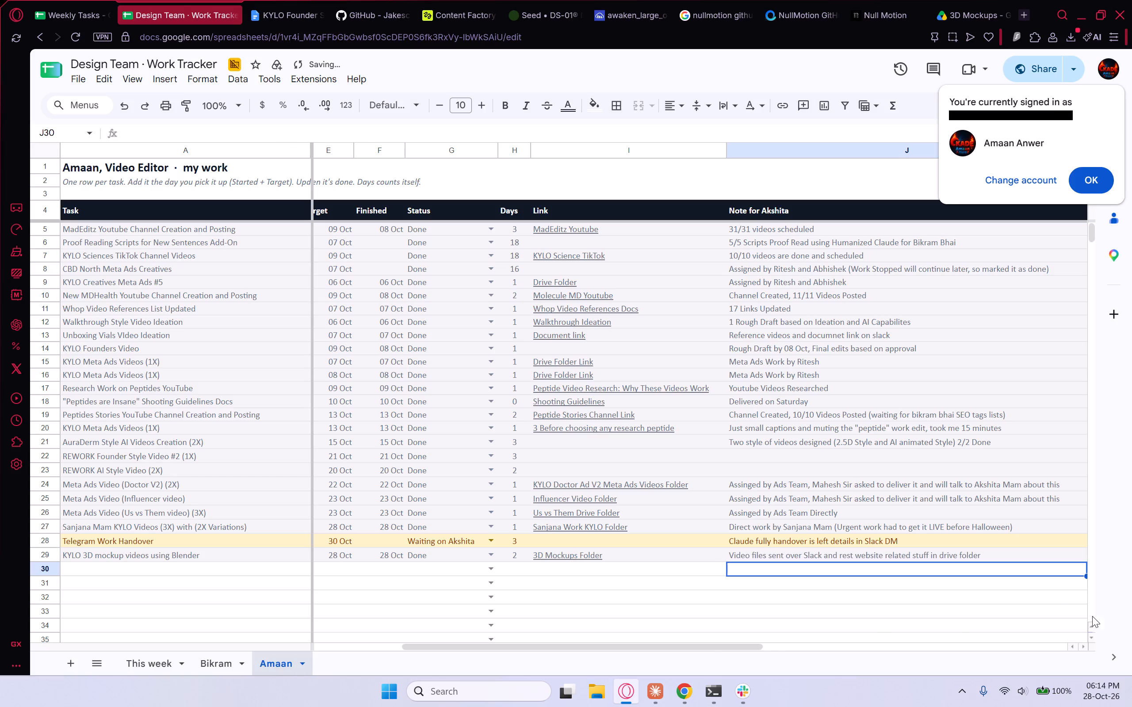
Copy row 29's task name, "KYLO 3D mockup videos using Blender", into task 4 of the 26th–30th Oct block in the Weekly Tasks sheet.
drag(701, 646, 349, 654)
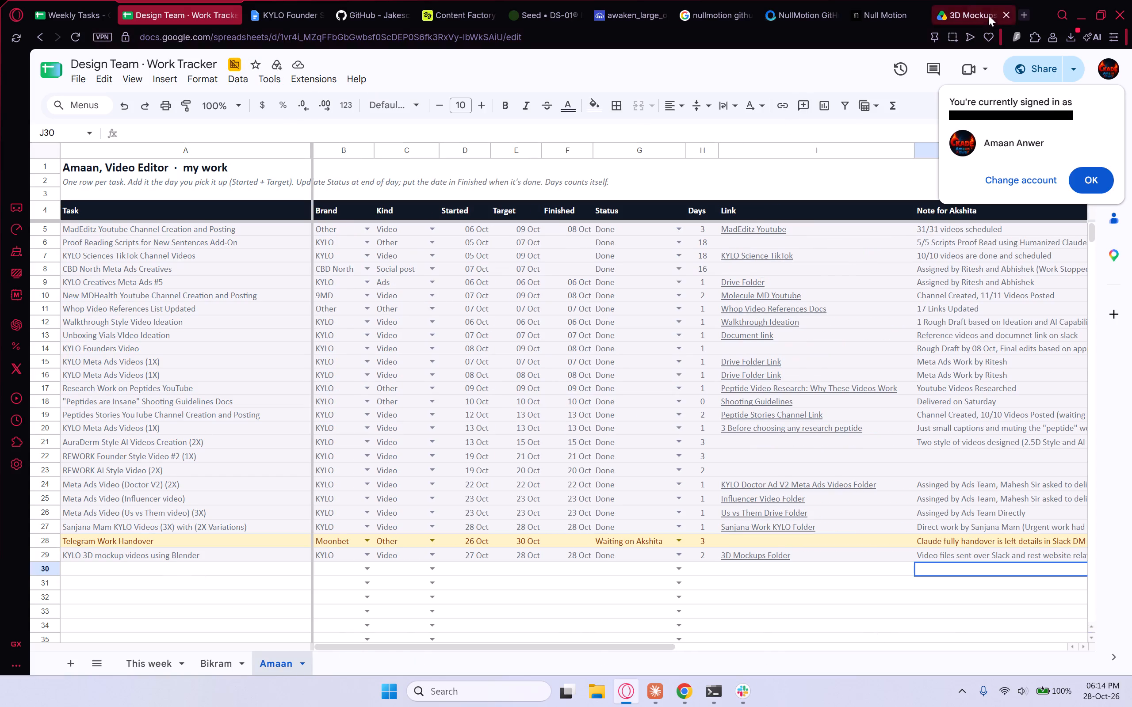
click(192, 550)
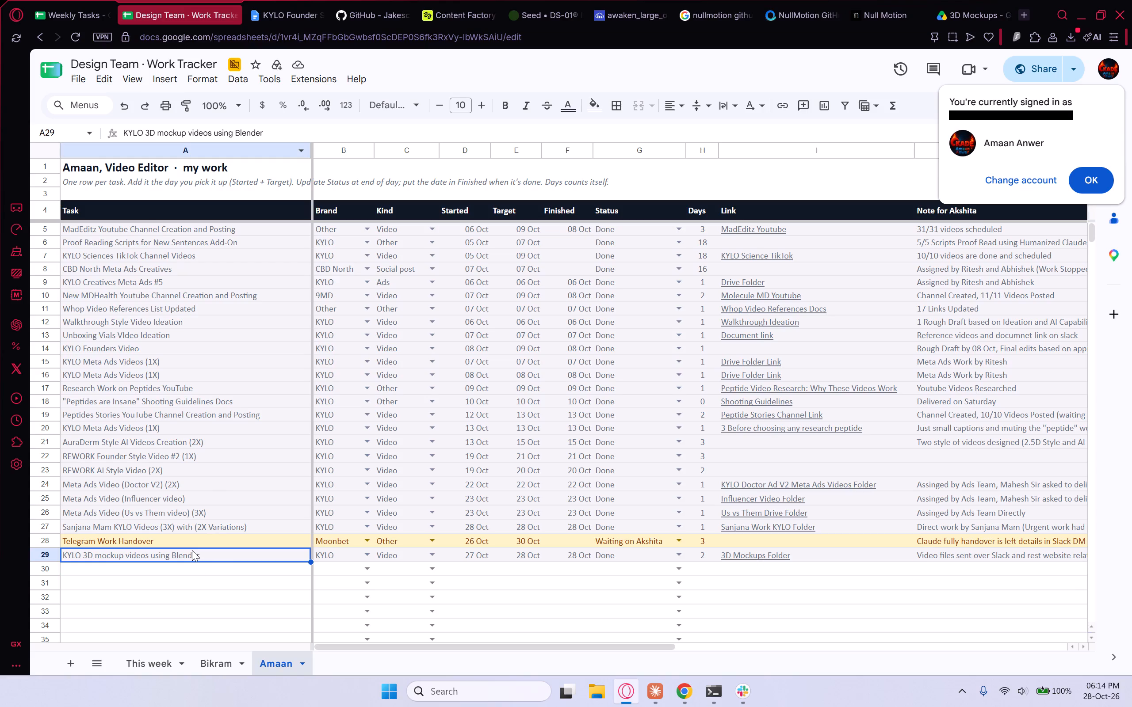
key(ctrl+c)
click(90, 0)
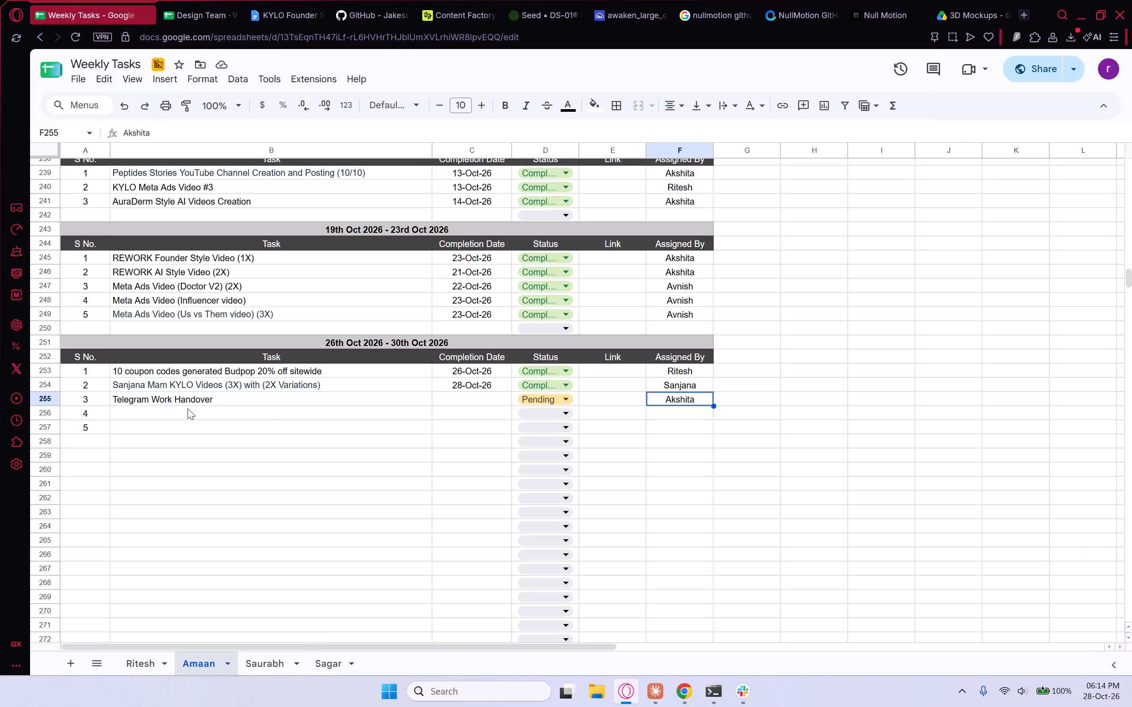
click(187, 408)
key(ctrl+v)
Give the KYLO 3D mockup task the completion date 28-Oct-26, copied from the Sanjana row, and set its status to Completed.
double_click(463, 411)
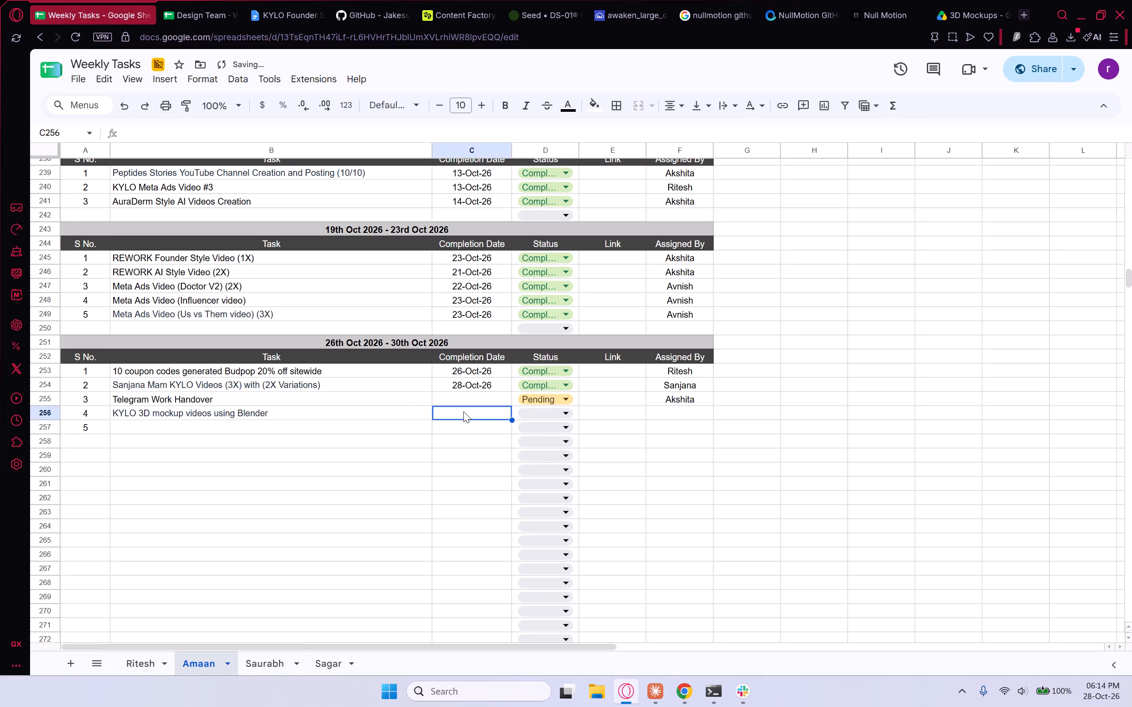
click(480, 384)
key(ctrl+c)
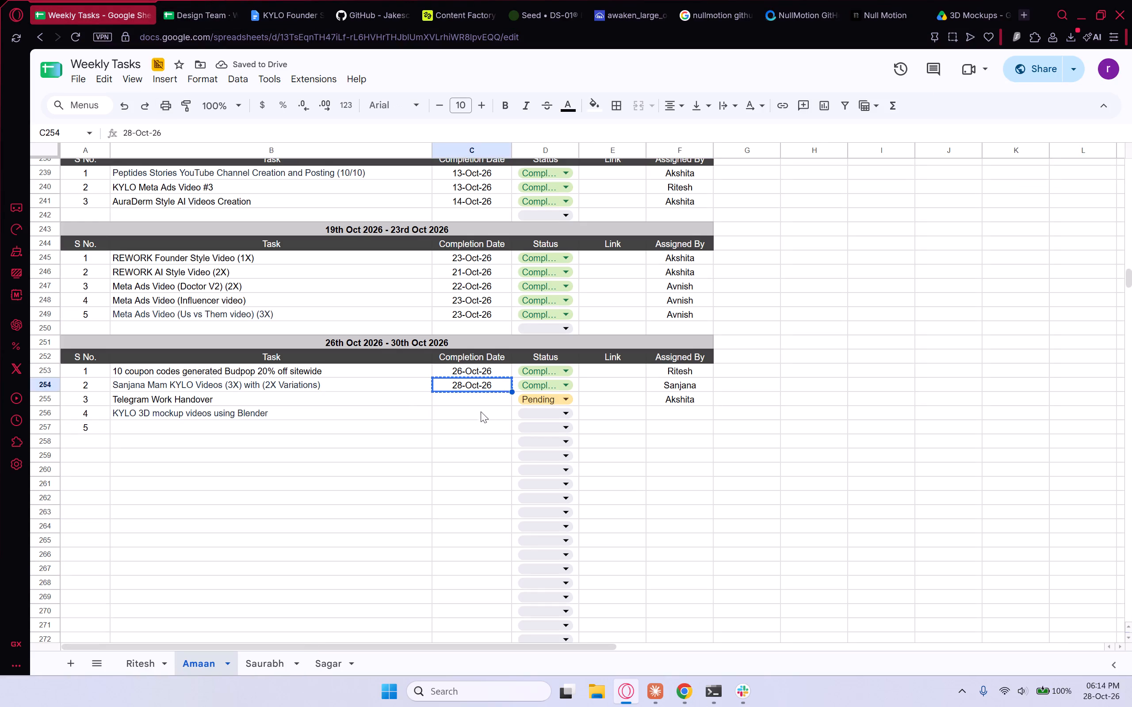
click(475, 414)
key(ctrl+v)
click(552, 416)
click(536, 448)
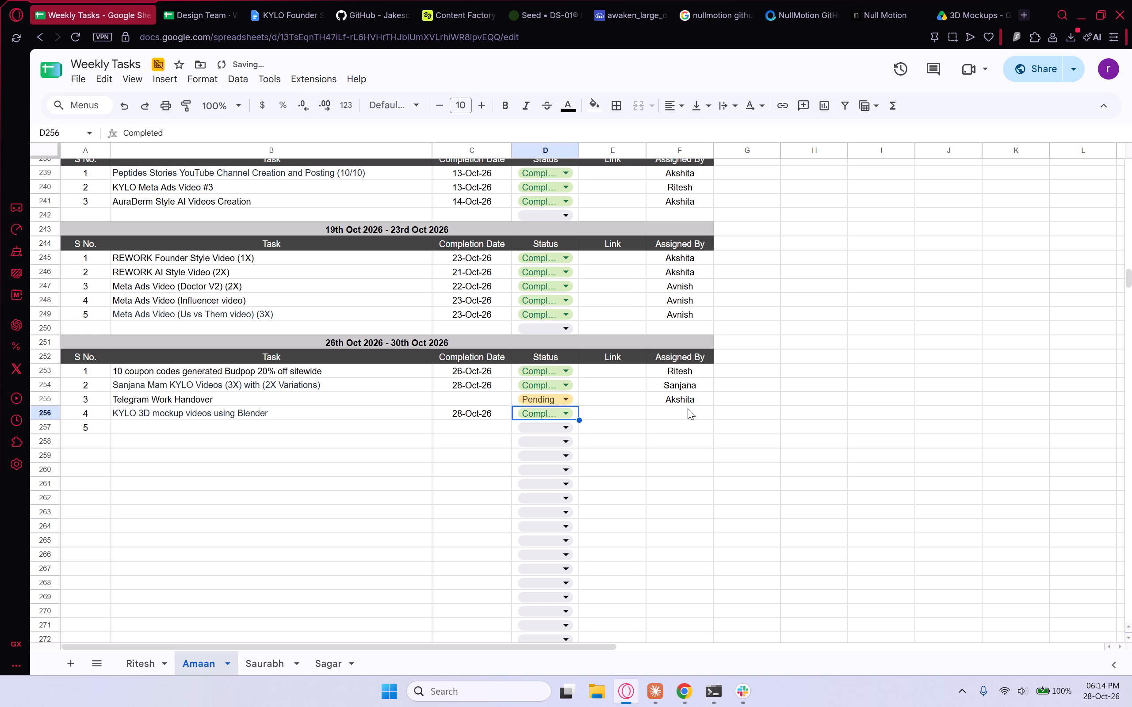
Enter "Akshita" in the Assigned By cell of the KYLO 3D mockup task.
click(688, 408)
text(AK)
key(Tab)
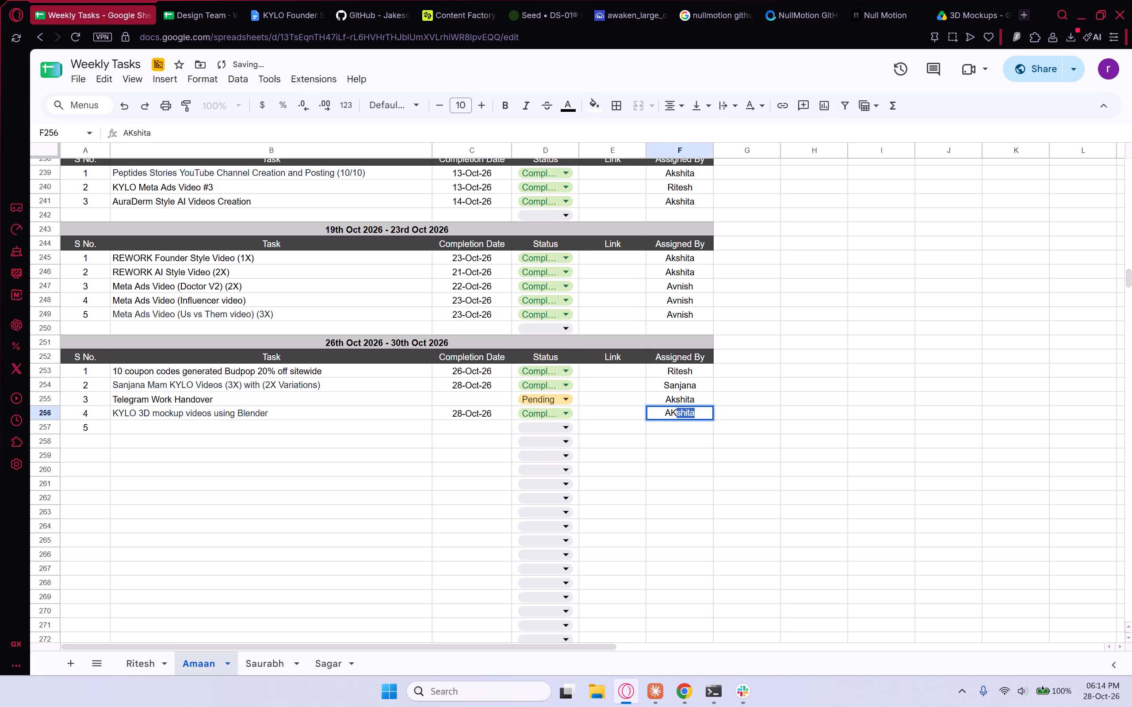
click(693, 415)
key(BackSpace)
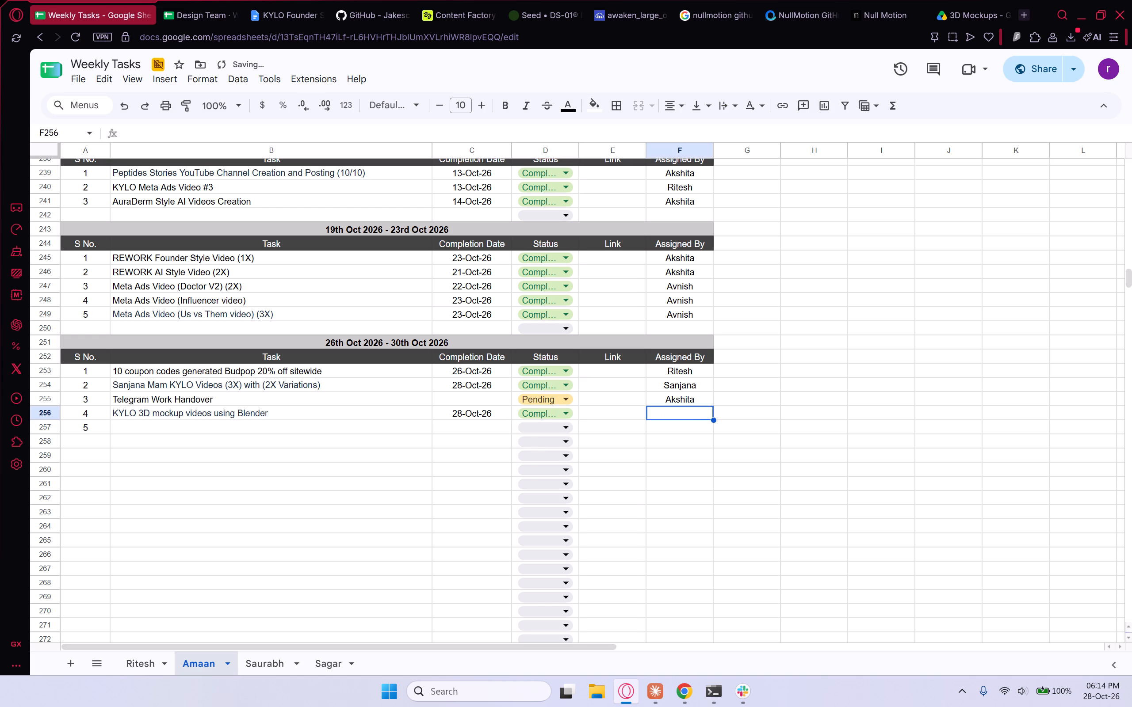
text(Ak)
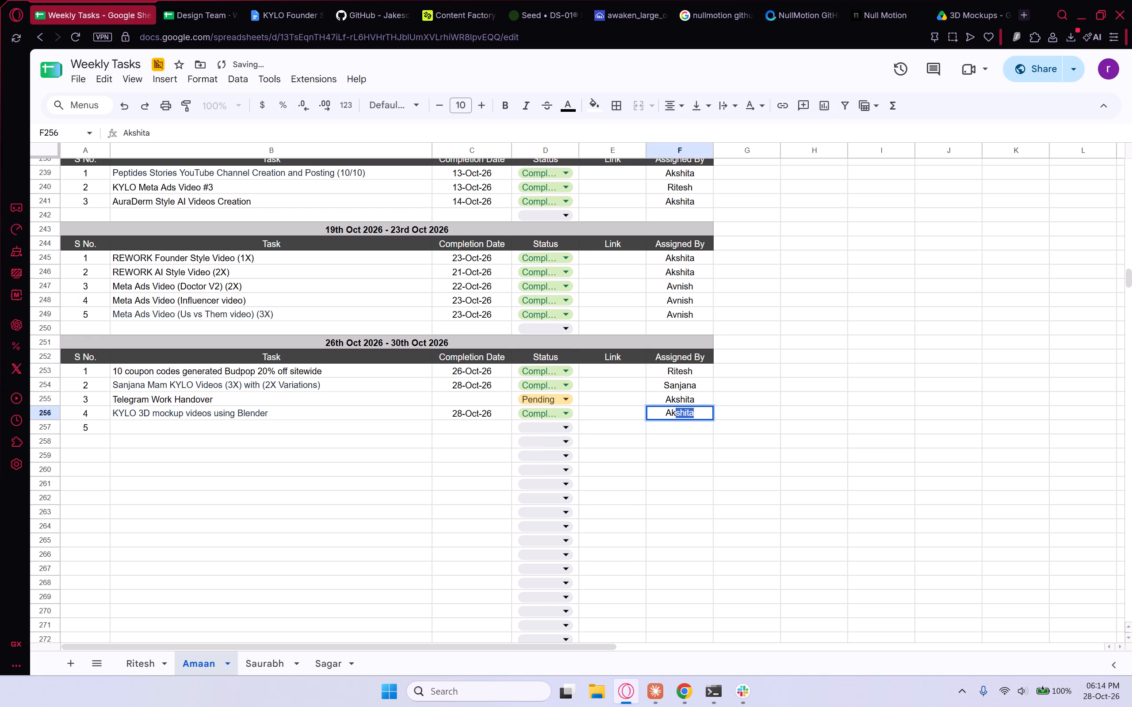
key(Tab)
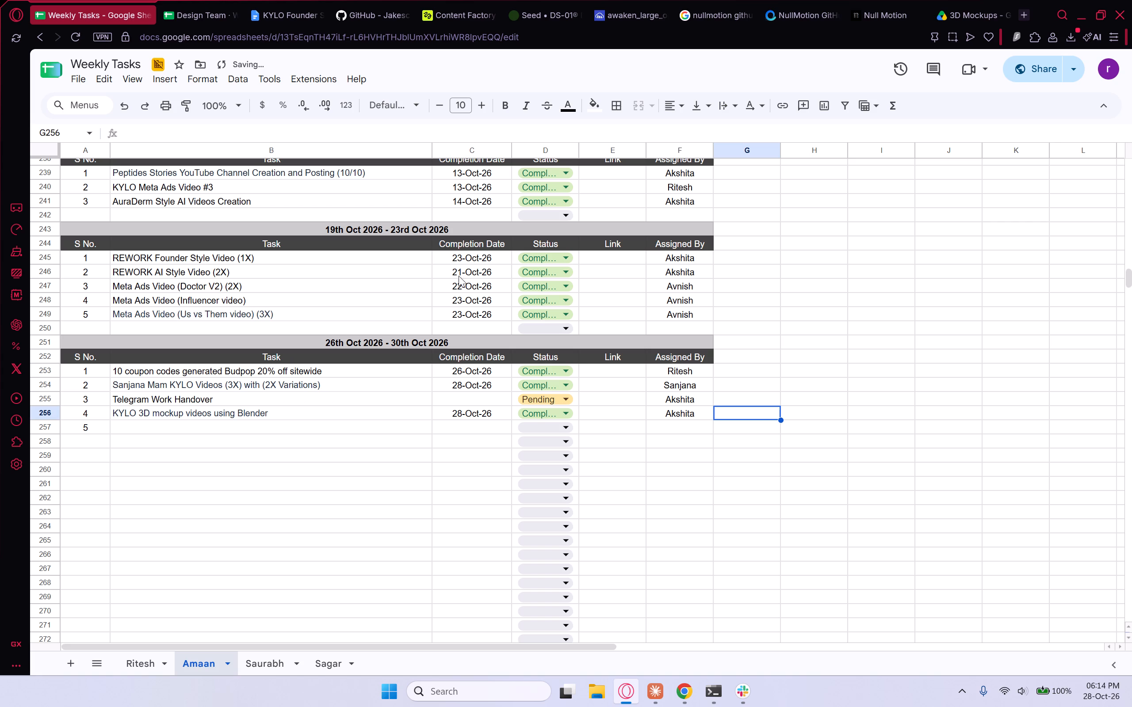
Return to the 3D Mockups folder in Google Drive.
click(975, 0)
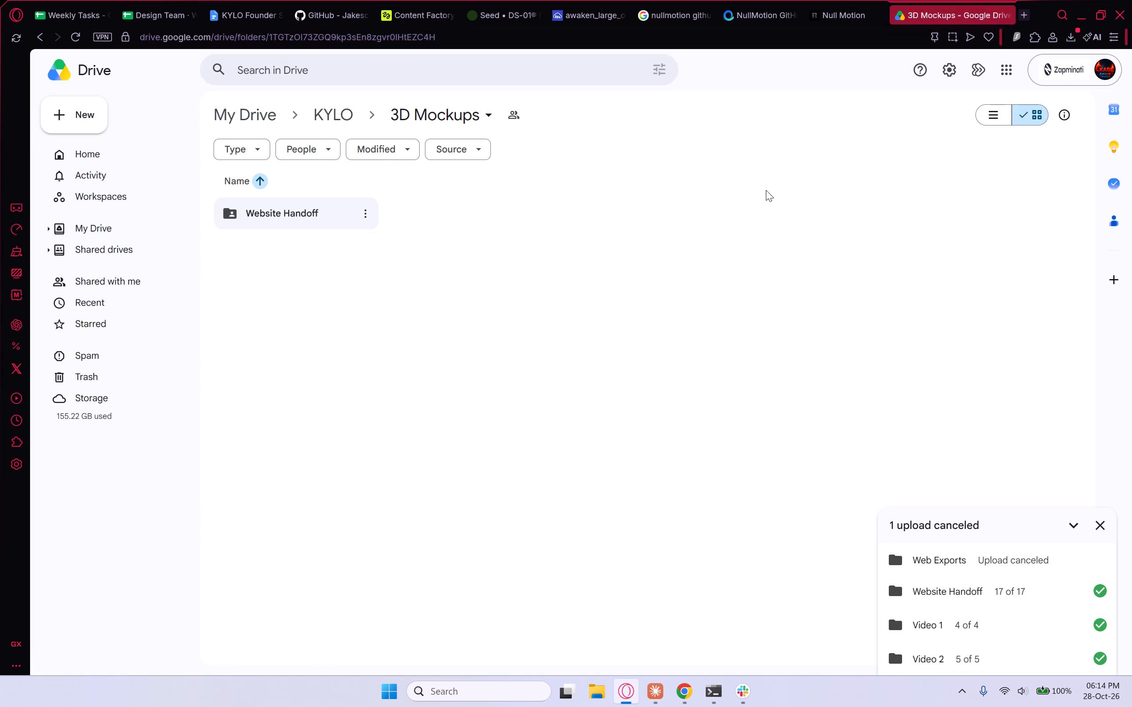
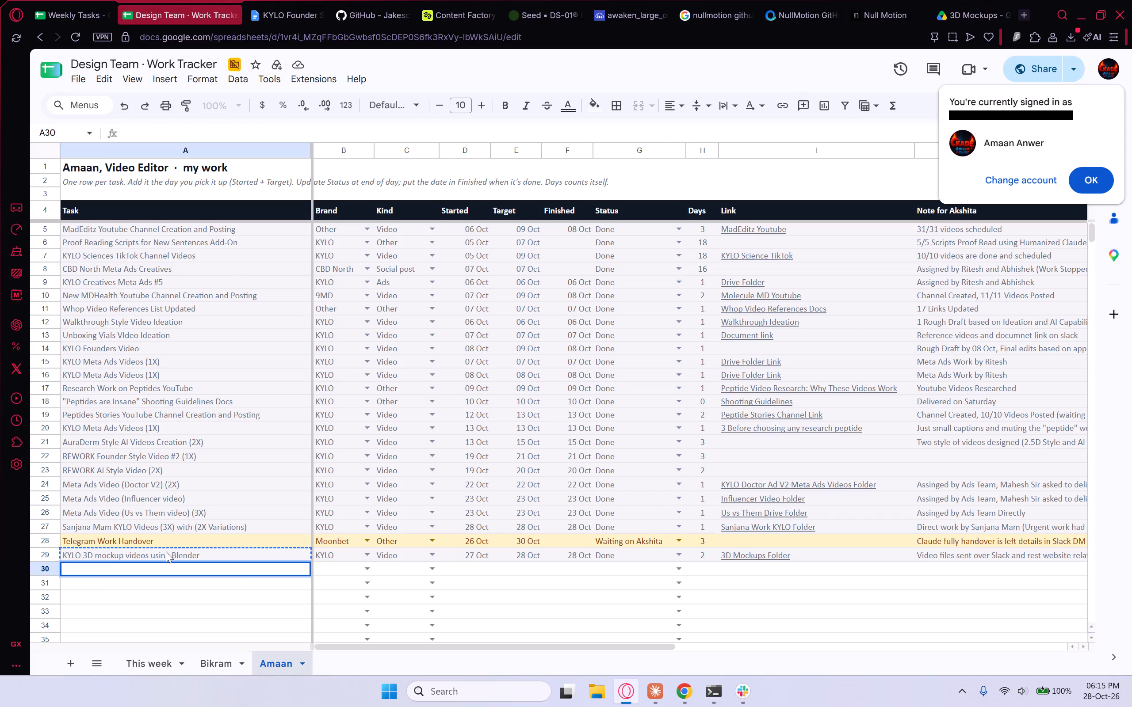
Enter "Marketing Video Motion Graphics Video (Personal Task)" as the task name in row 30 of the Amaan sheet.
text(Marketing Video)
key(space)
text(Motion Grpahics)
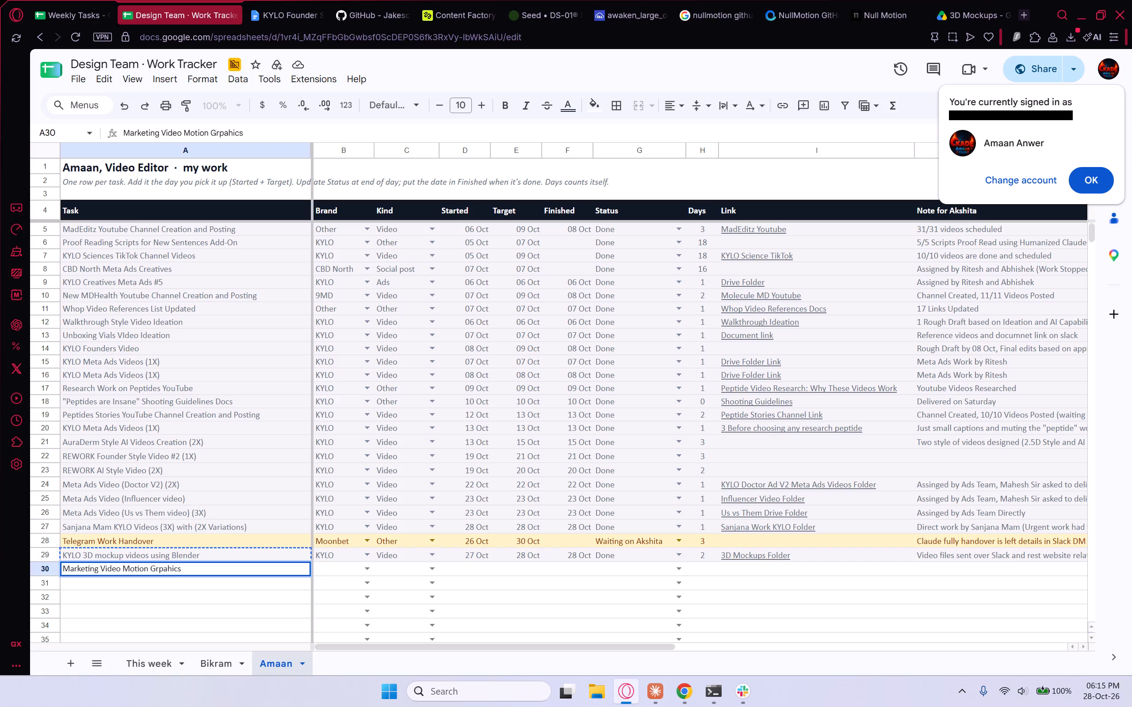
key(ctrl+BackSpace)
text(Graphics Video)
key(space)
text(())
key(Left)
text(Personal)
key(space)
text(Task)
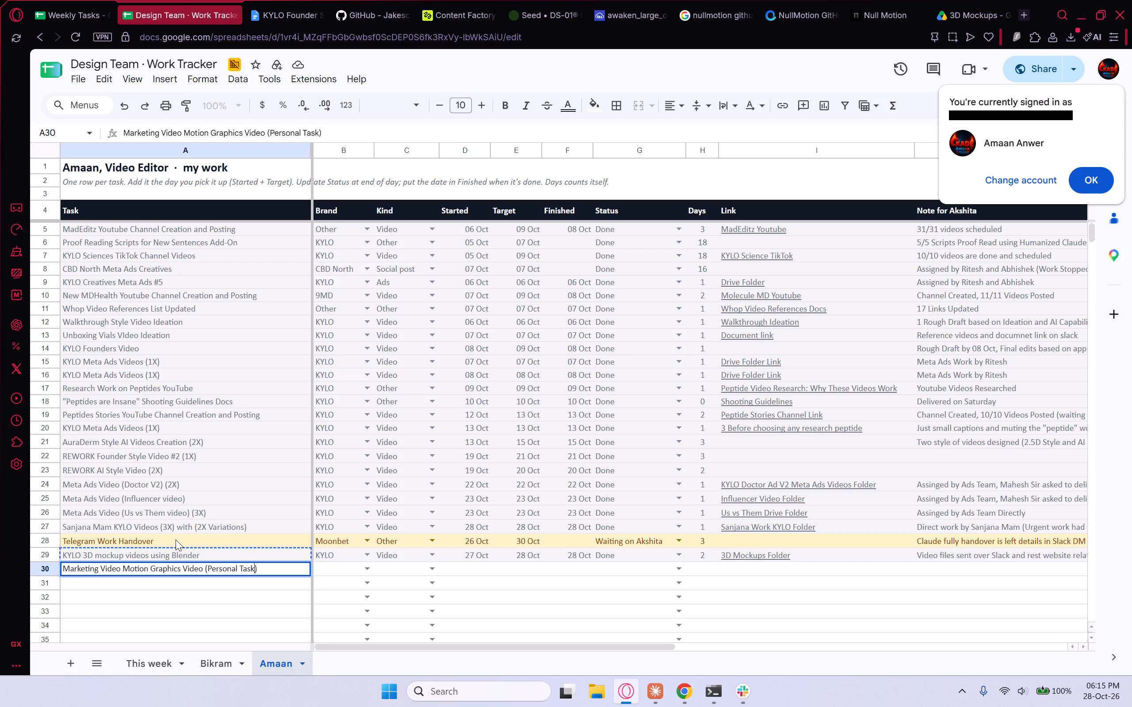
Set the brand of the row 30 task to KYLO and its kind to Video.
click(342, 570)
click(342, 570)
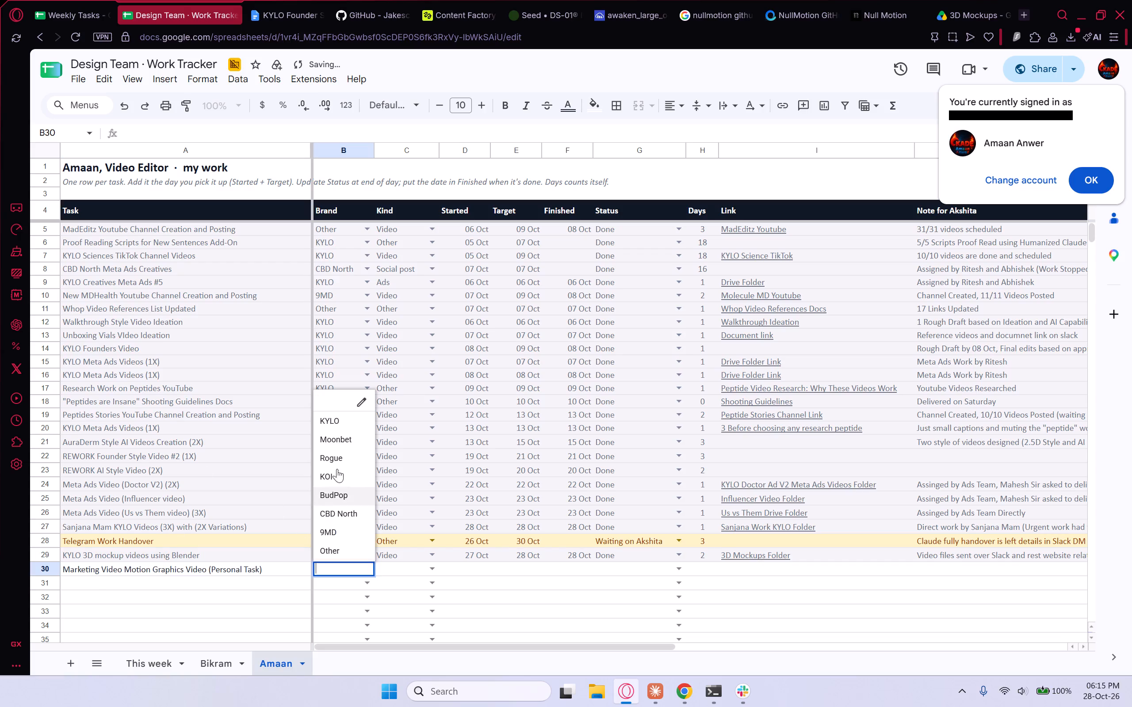
click(333, 424)
drag(368, 645, 306, 644)
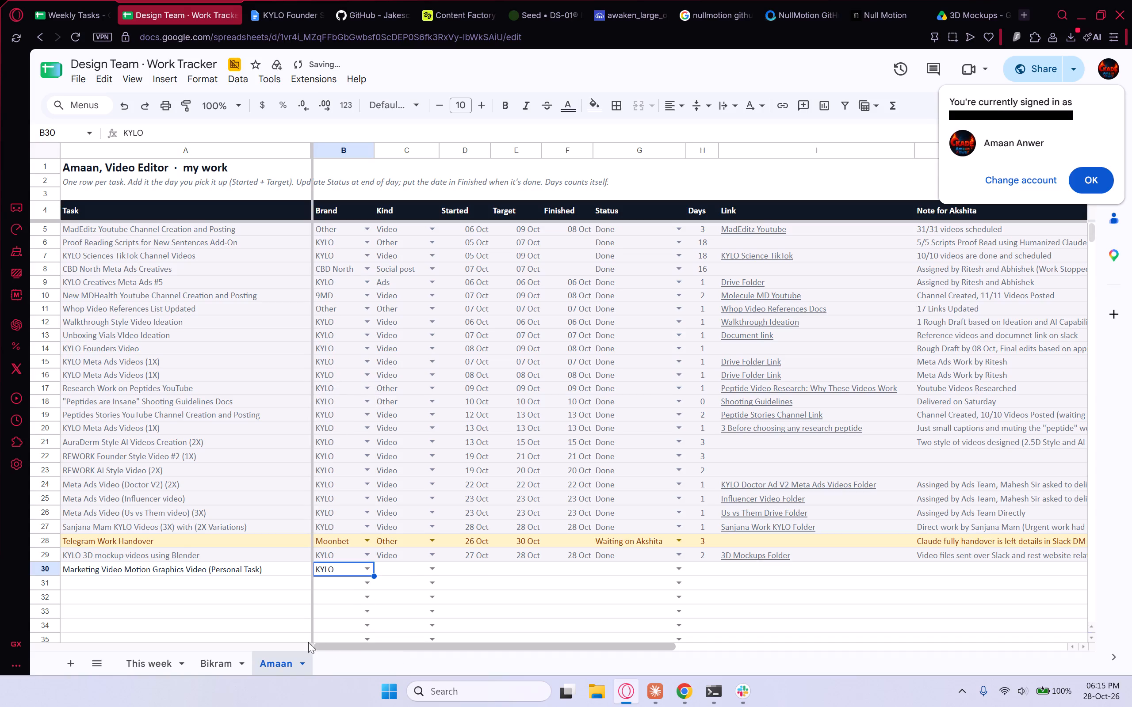
click(410, 573)
click(429, 574)
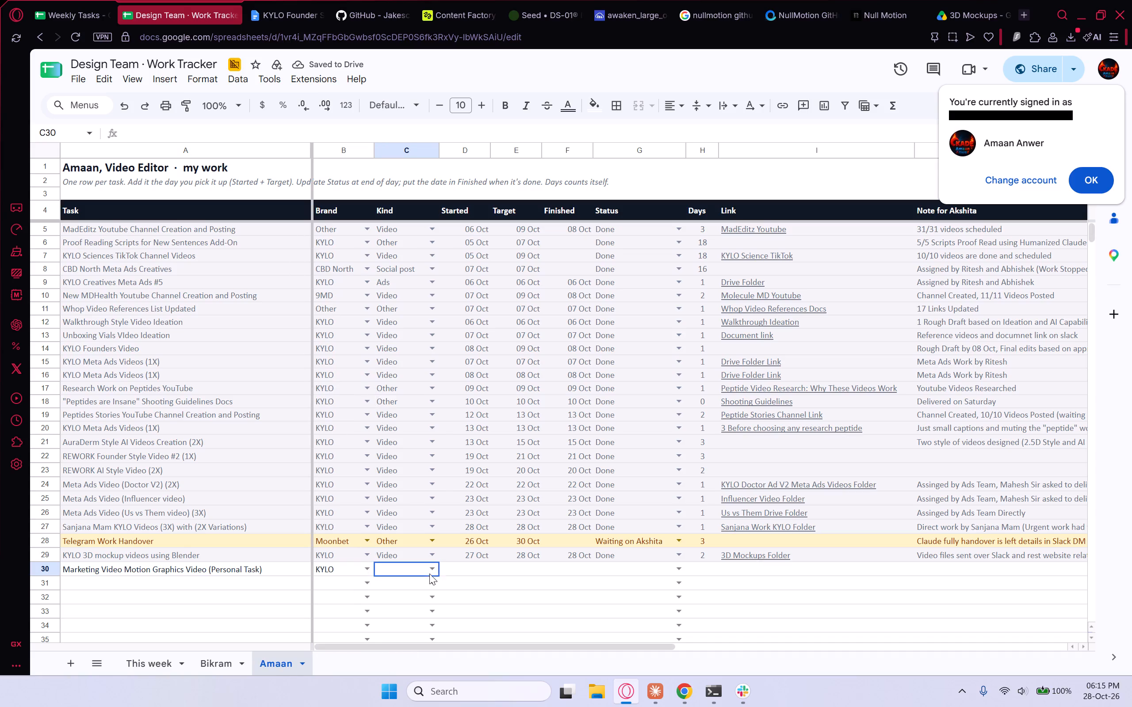
click(403, 404)
Set the Started, Target and Finished dates of row 30 to 28 Oct and its status to Done.
double_click(471, 570)
click(468, 508)
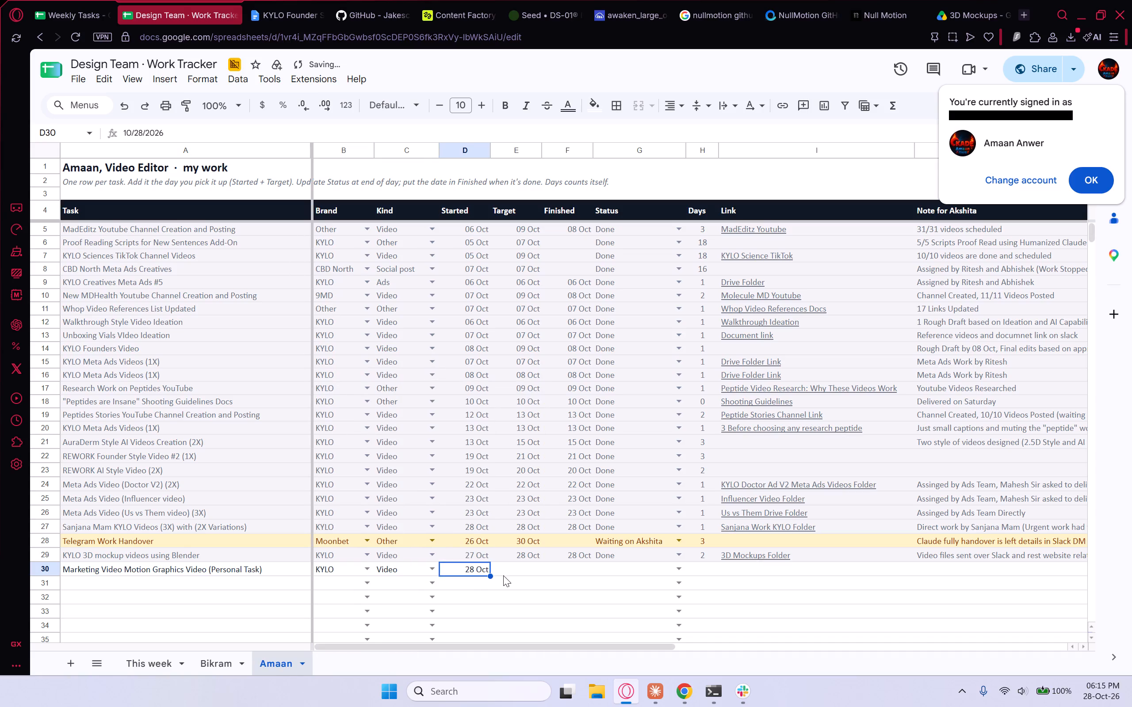
double_click(516, 575)
click(516, 506)
double_click(566, 571)
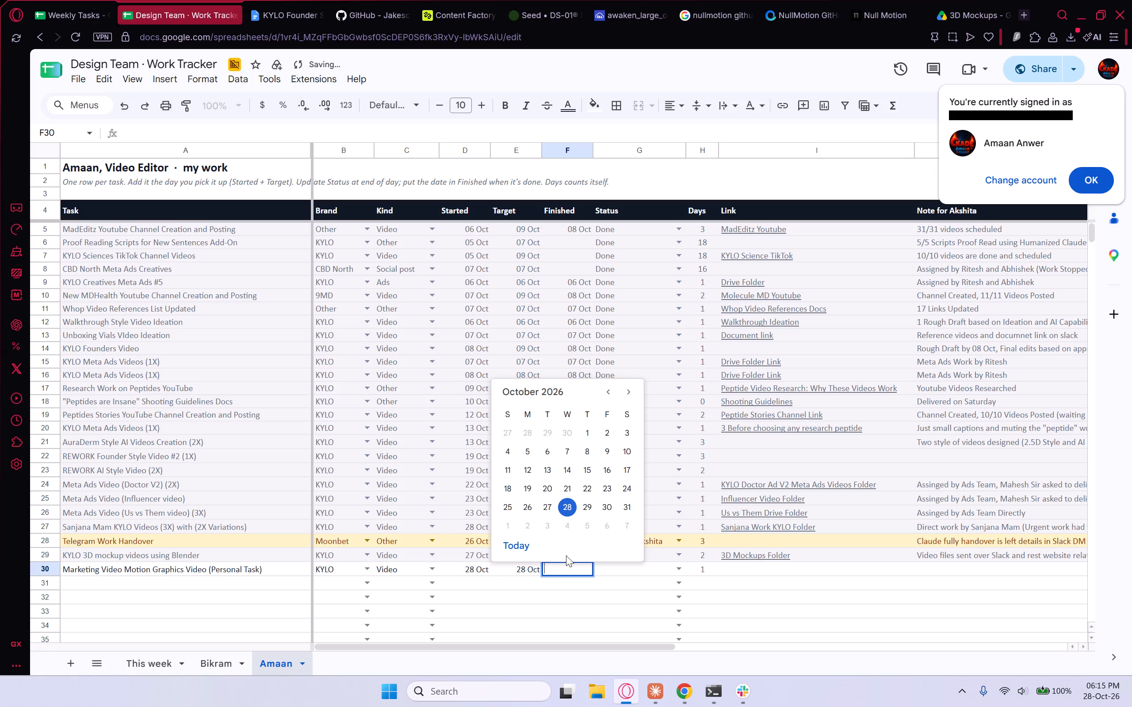
click(567, 510)
click(650, 574)
click(681, 570)
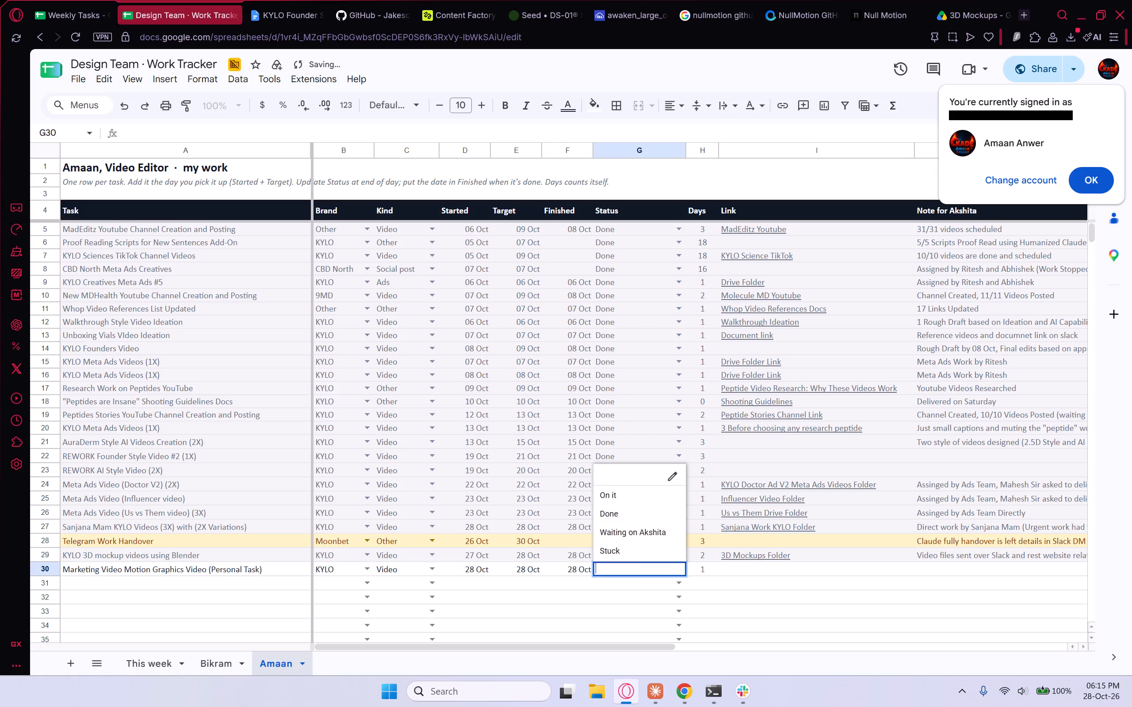
click(620, 517)
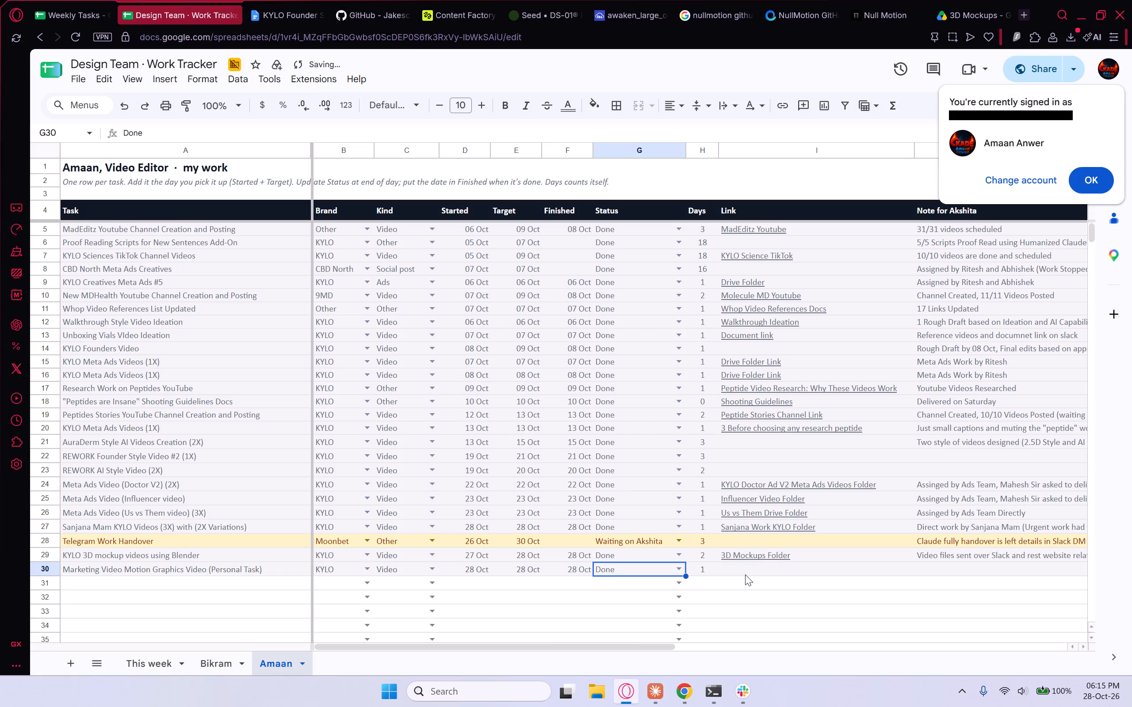
With row 30's Link cell selected, switch to Google Drive and open the Social Media folder inside KYLO.
click(745, 574)
click(744, 573)
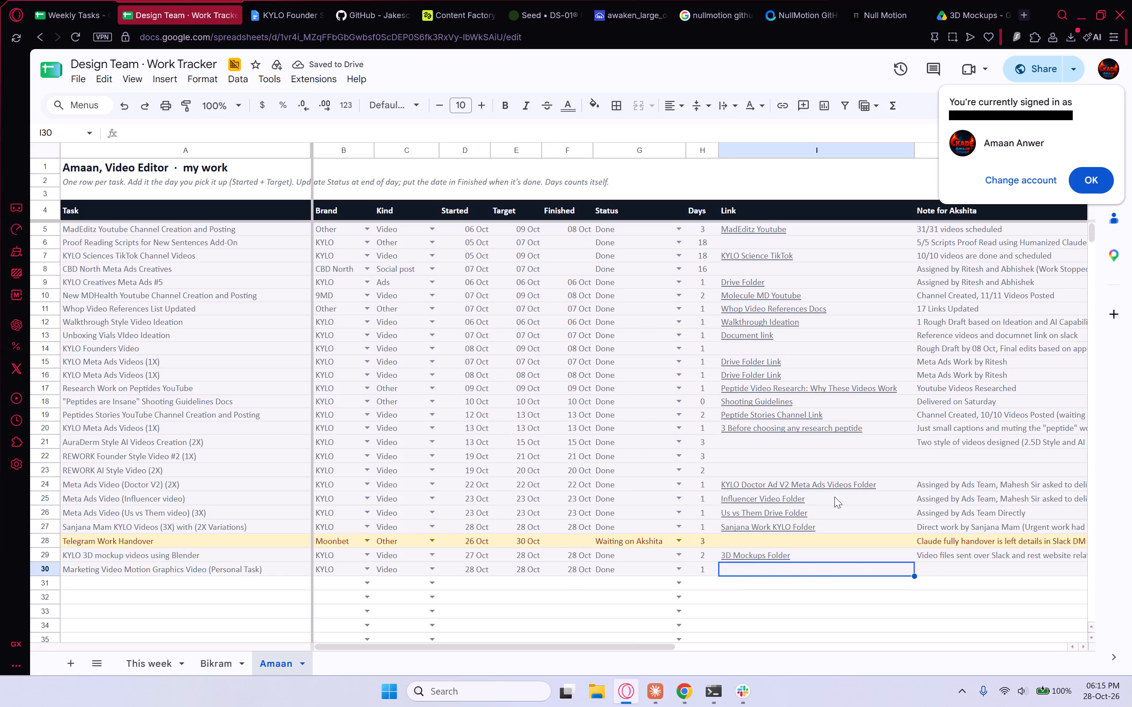
click(973, 17)
click(348, 120)
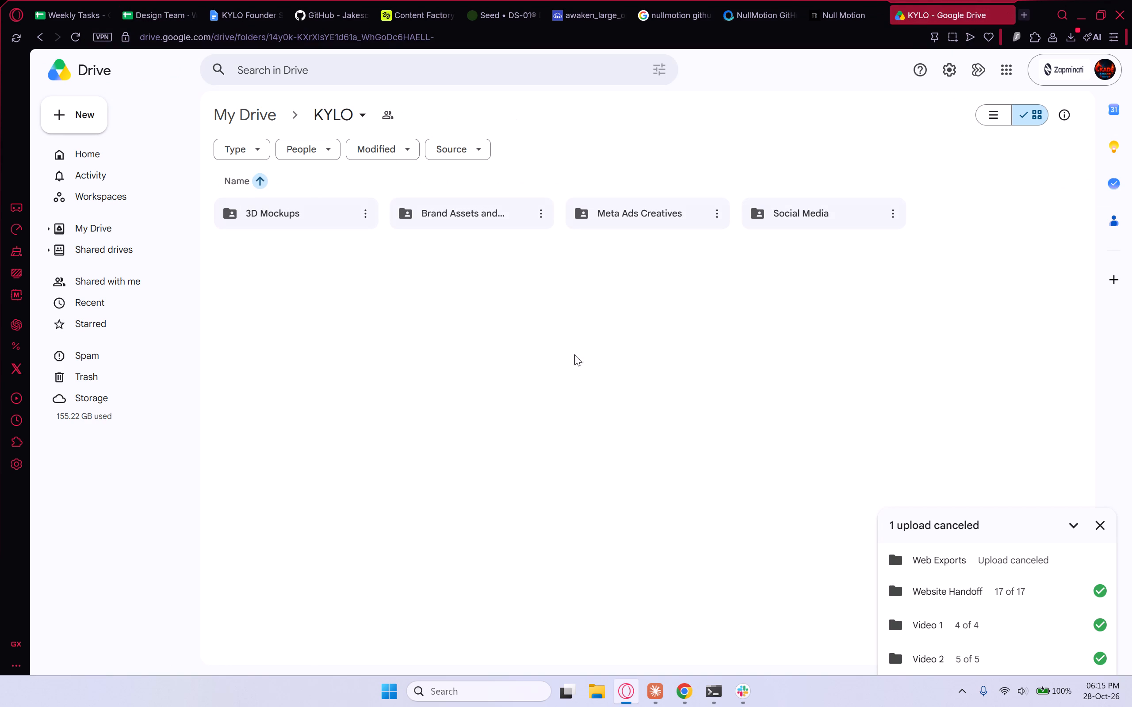
click(638, 220)
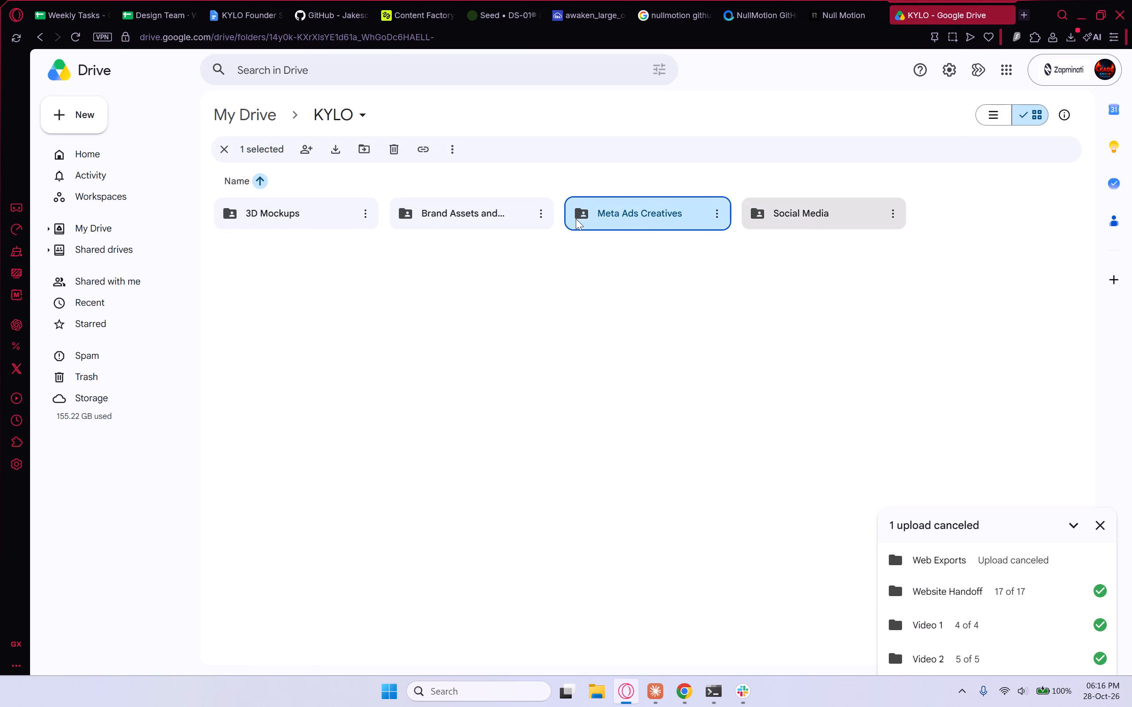
double_click(822, 215)
click(623, 310)
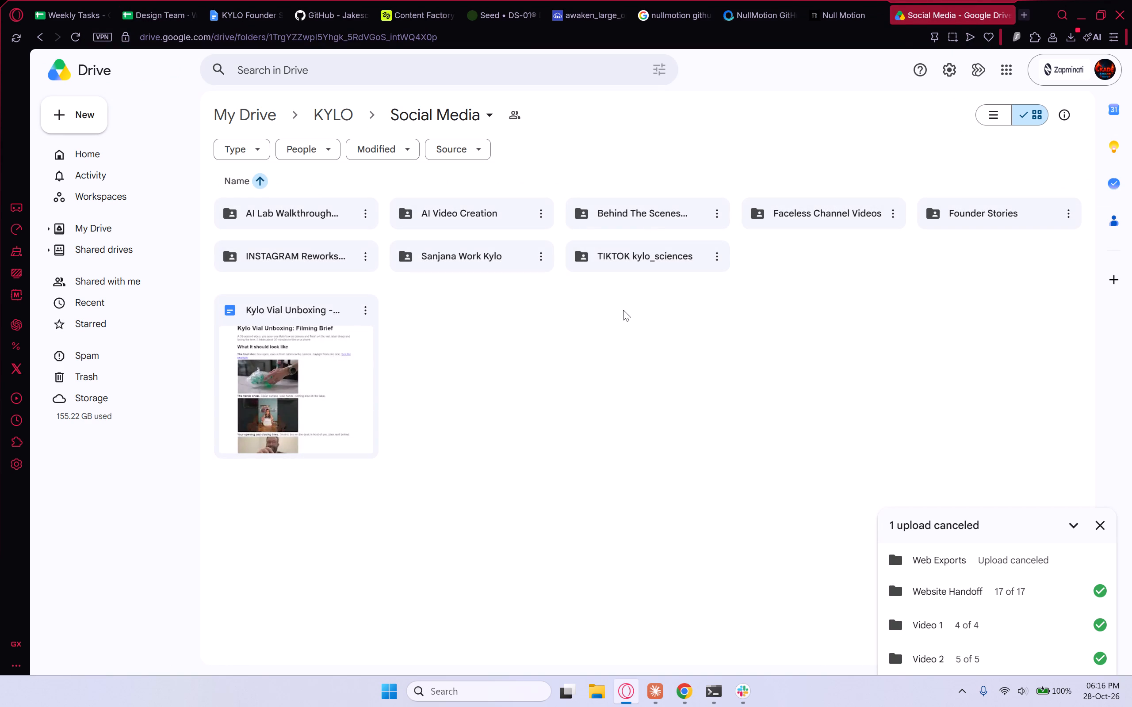
Create a folder named "Membership Videos Motion graphics NullMotions" in the Social Media folder.
right_click(623, 310)
click(661, 328)
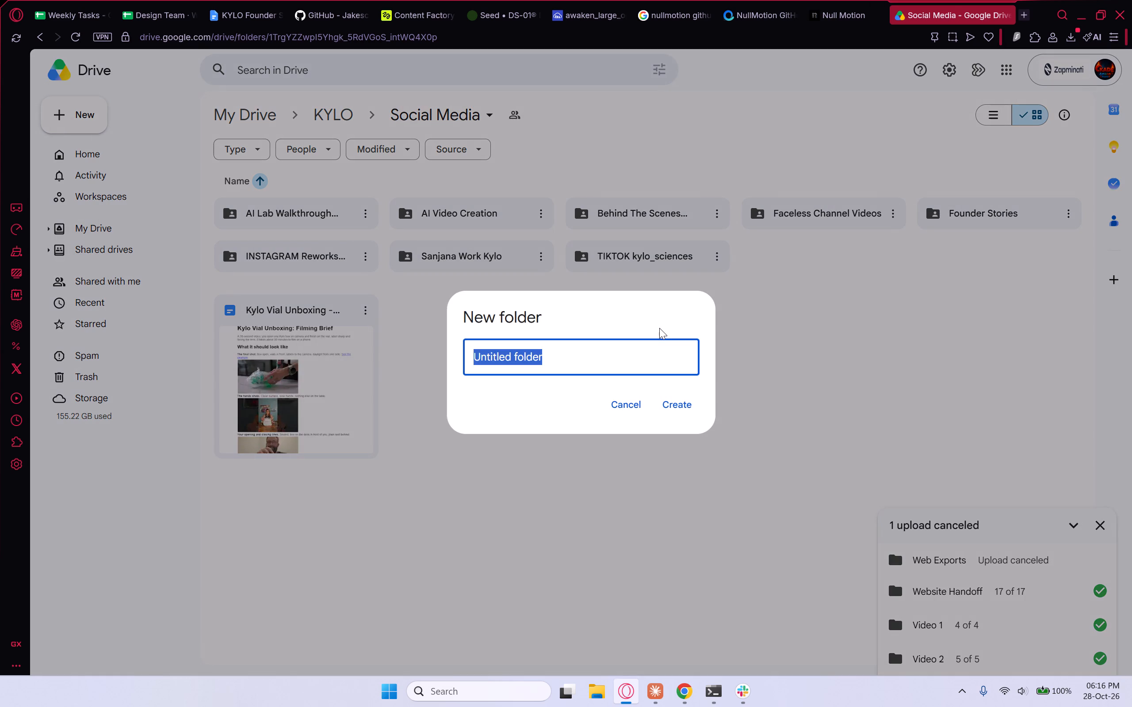
text(Membership Videos)
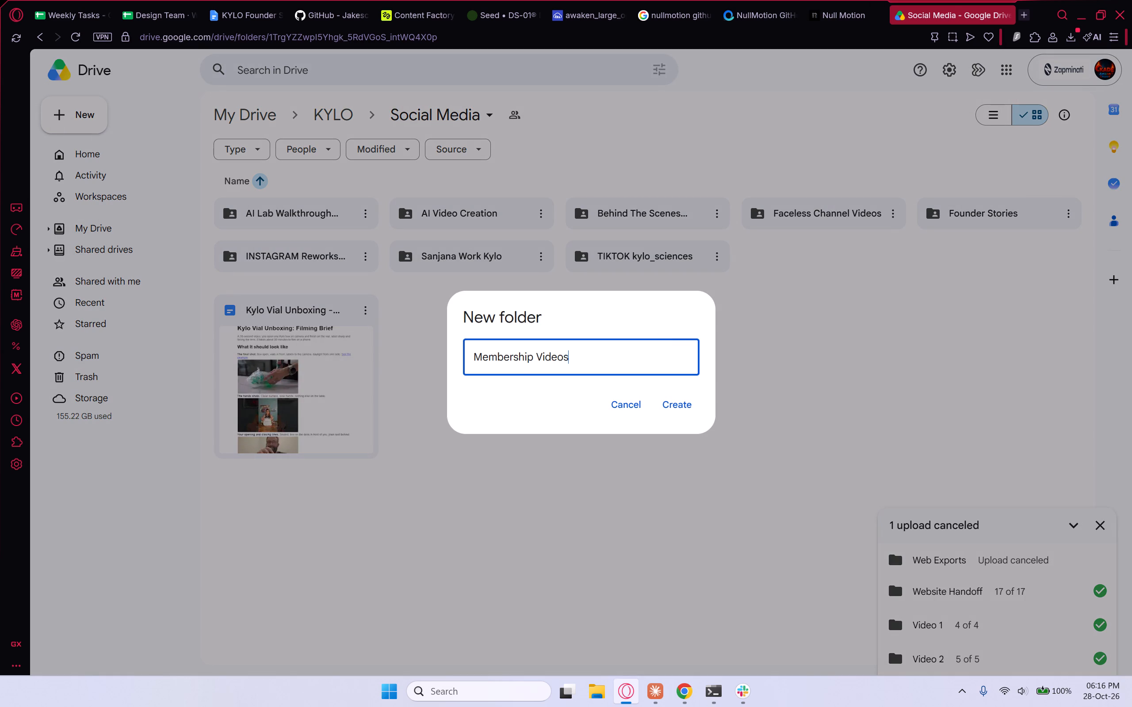
key(ctrl+Left)
key(ctrl+Right)
key(ctrl+Right)
key(space)
text(Motion graphics)
key(space)
text(NullMotions)
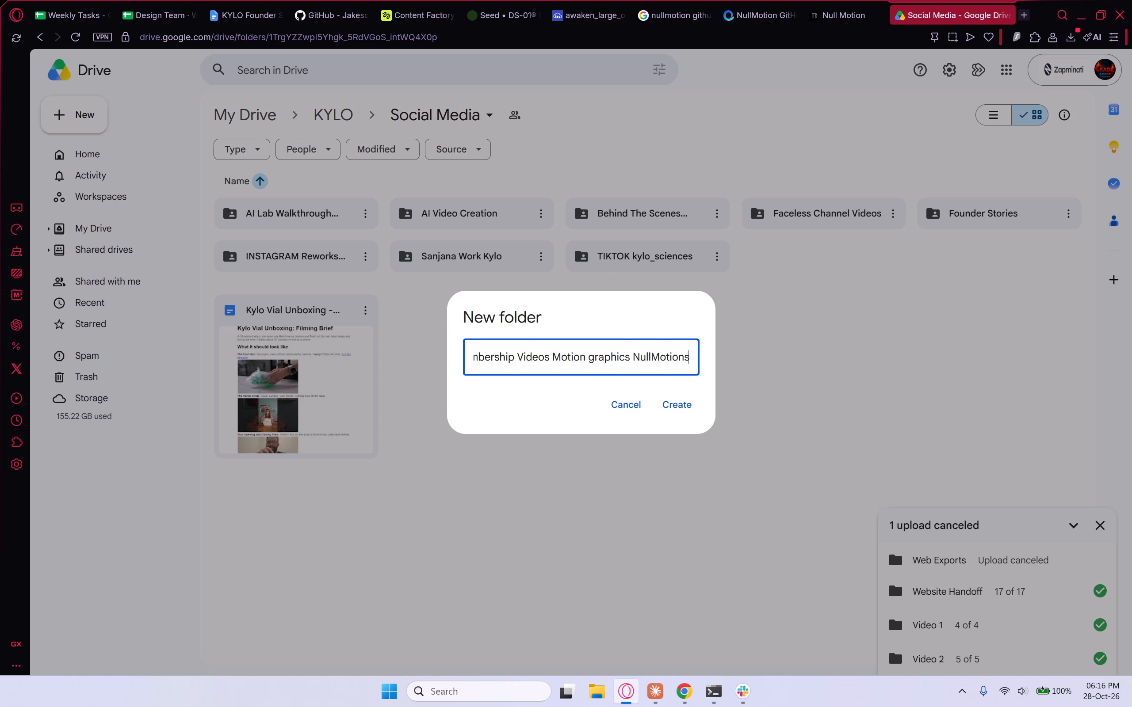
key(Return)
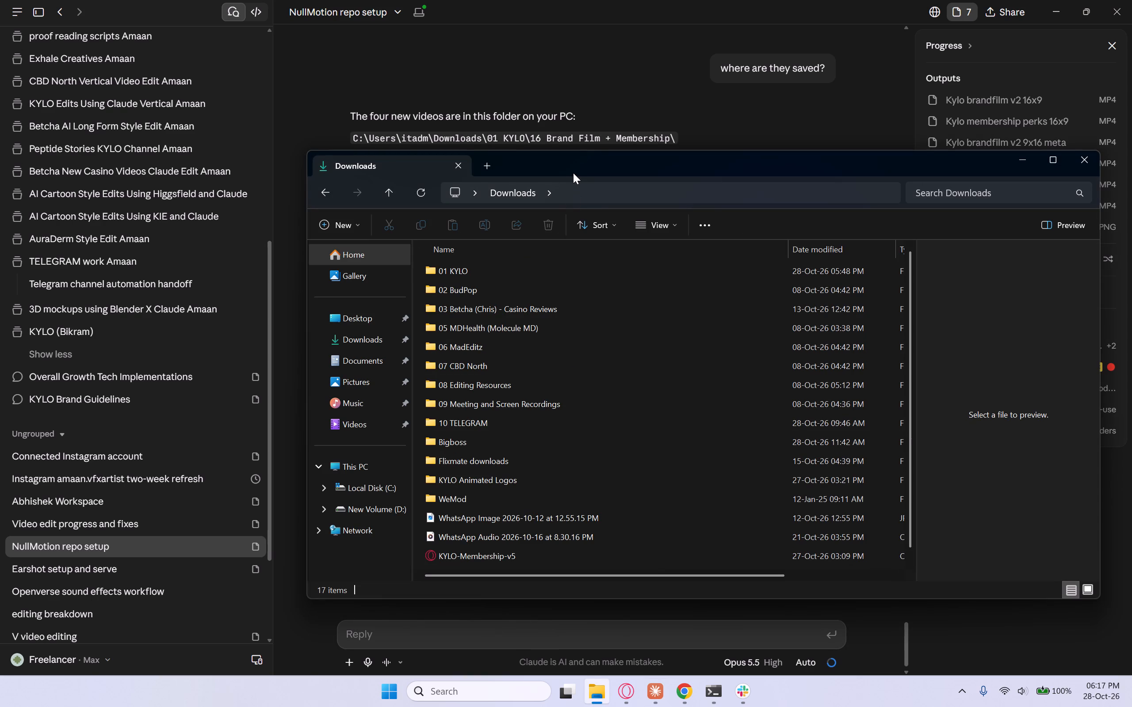
In File Explorer, open the "16 Brand Film + Membership" folder inside Downloads > 01 KYLO and select its four MP4 videos.
drag(573, 173, 594, 182)
double_click(463, 268)
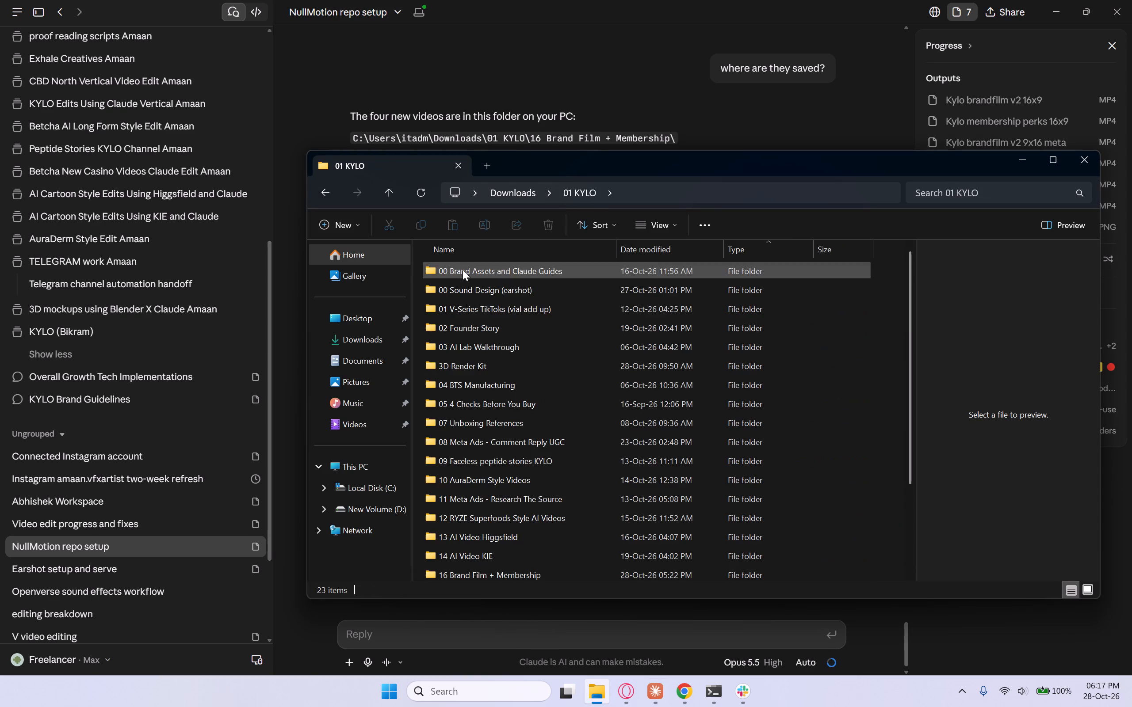
scroll(486, 480, down, 7)
double_click(474, 464)
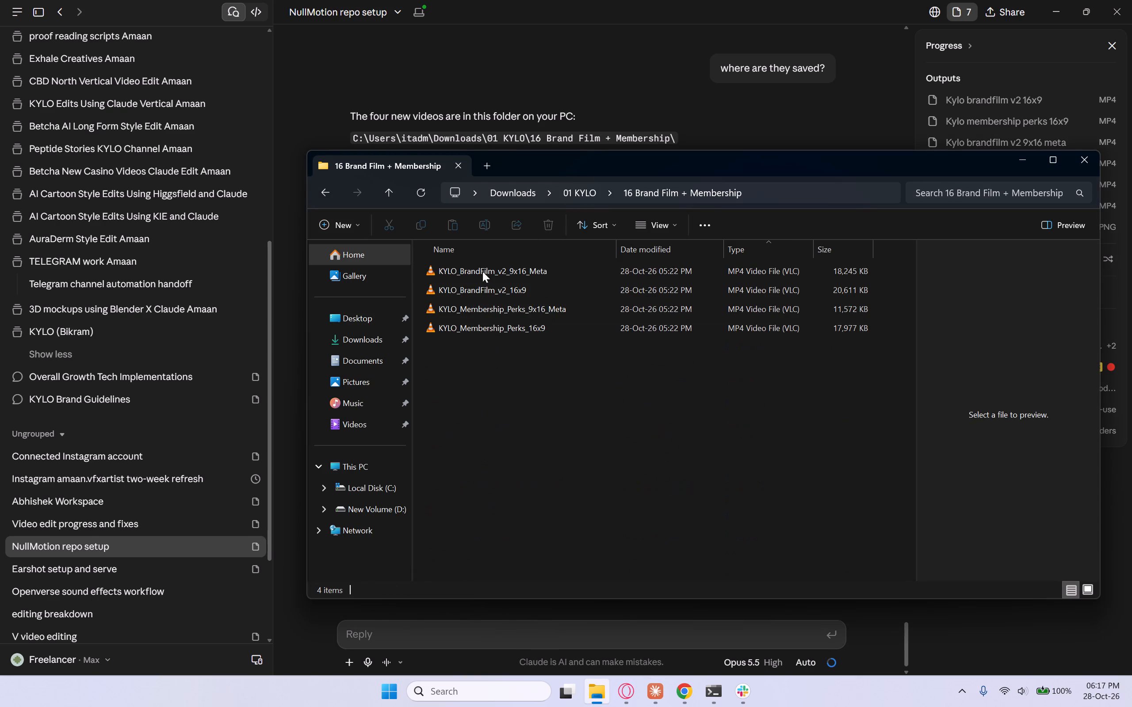
drag(533, 394, 520, 247)
click(552, 327)
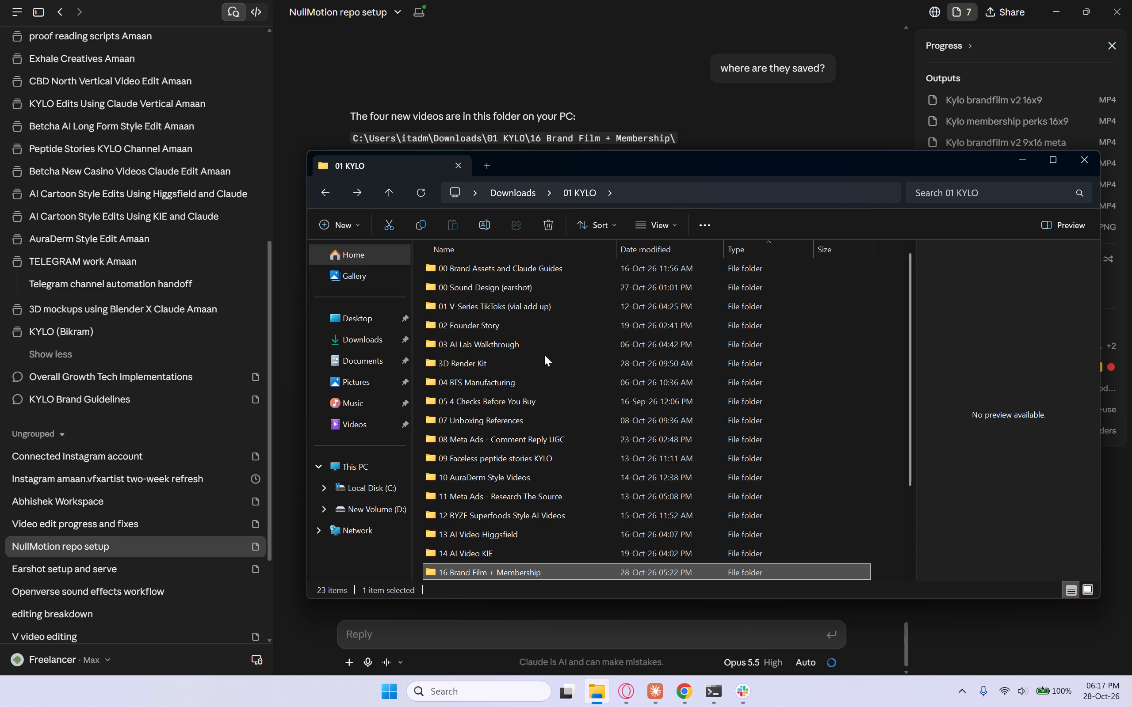
double_click(507, 570)
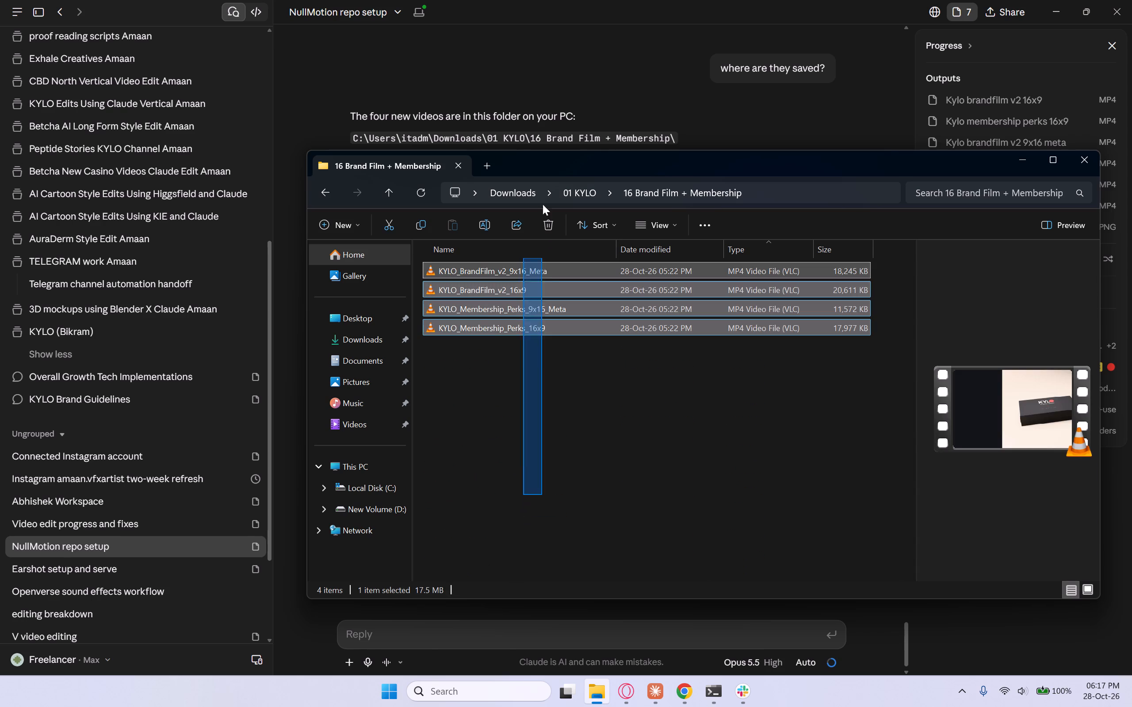
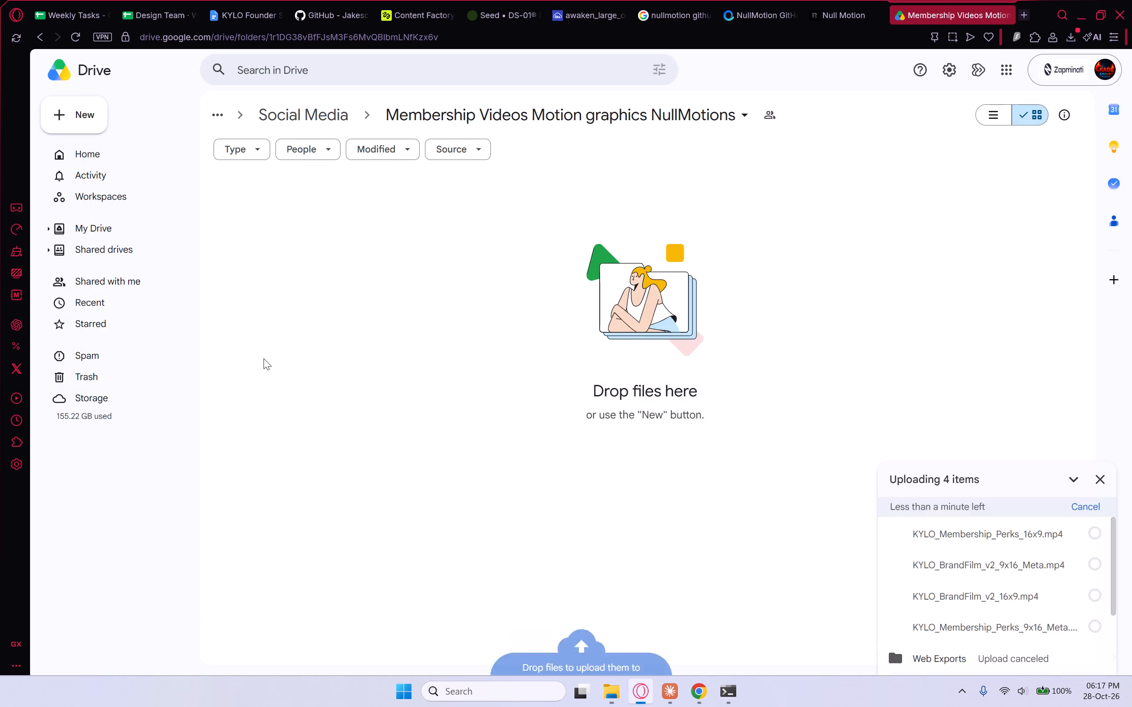
Switch to File Explorer, go up to the 01 KYLO folder and close its window.
key(alt+Tab)
click(640, 423)
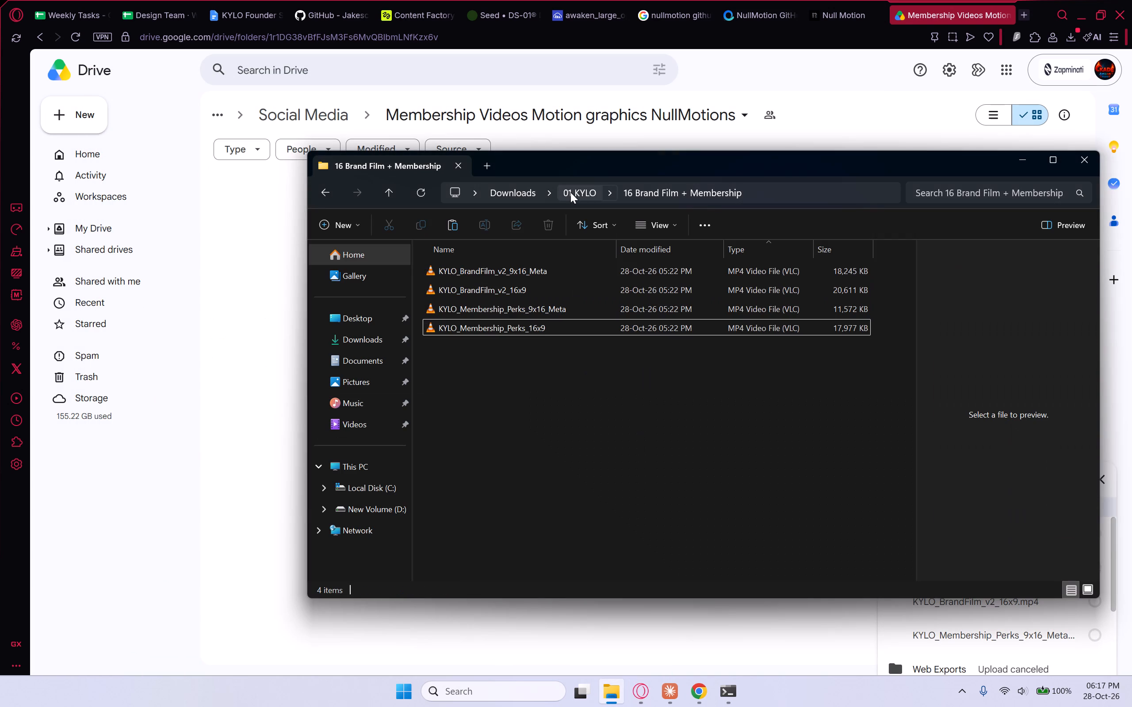
click(570, 192)
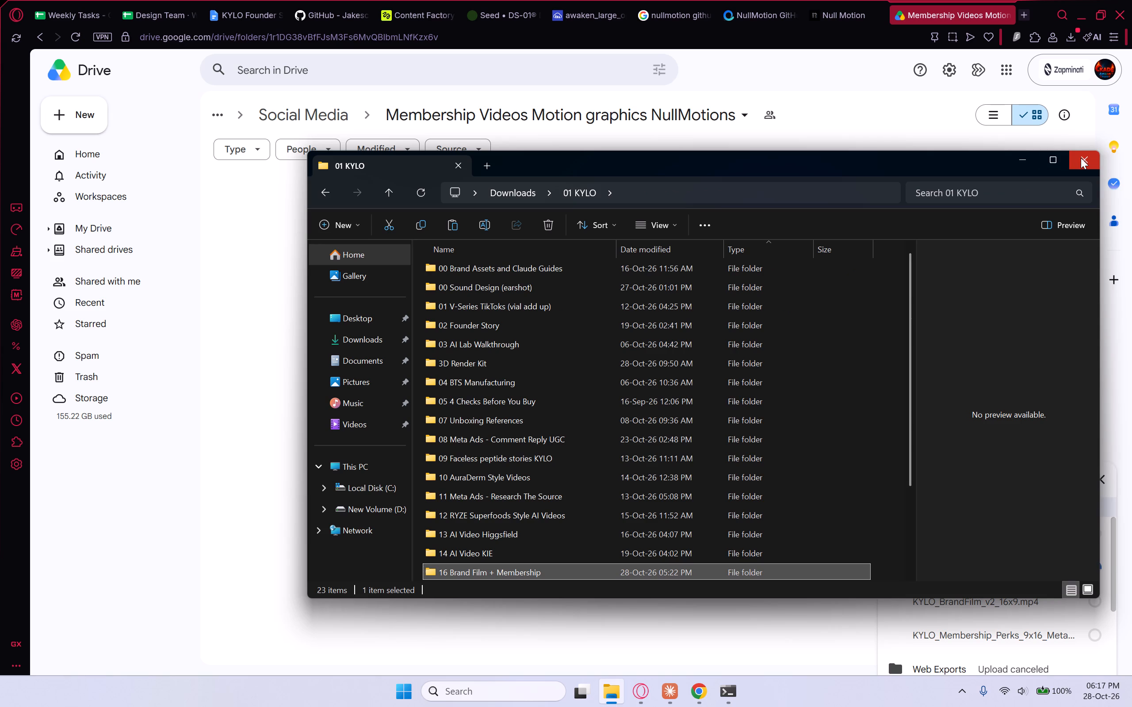
click(1081, 158)
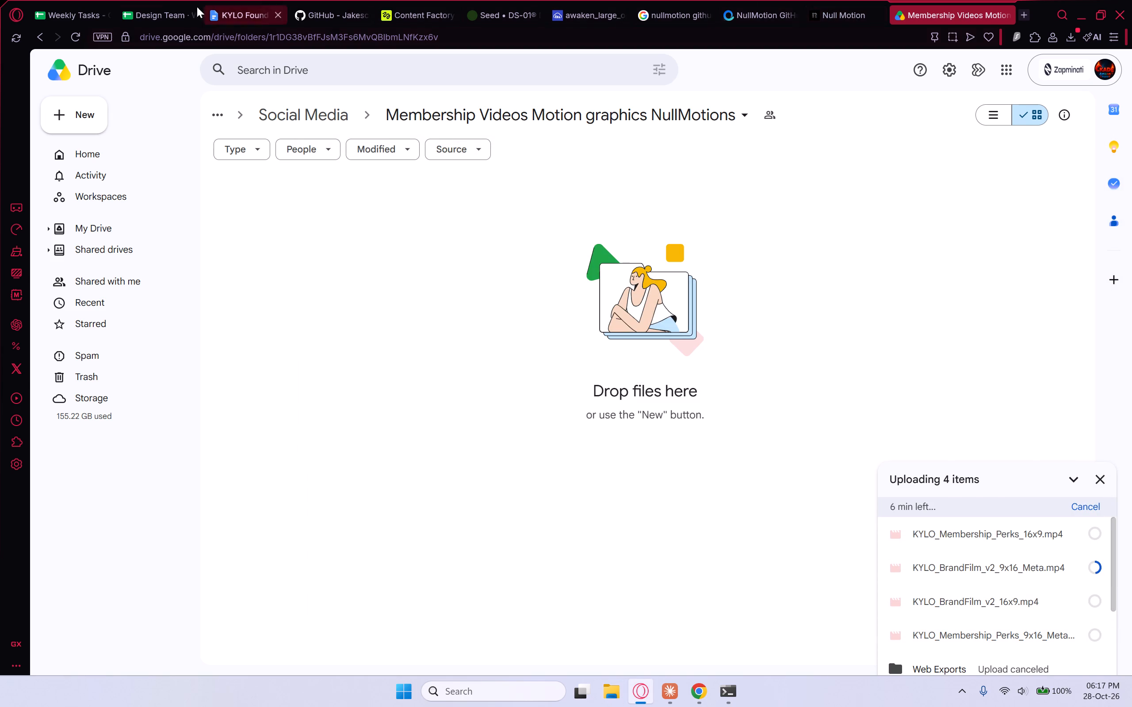
In the Design Team Work Tracker, append "(2X)" to row 30's task name, Marketing Video Motion Graphics Video (Personal Task).
click(129, 8)
double_click(244, 572)
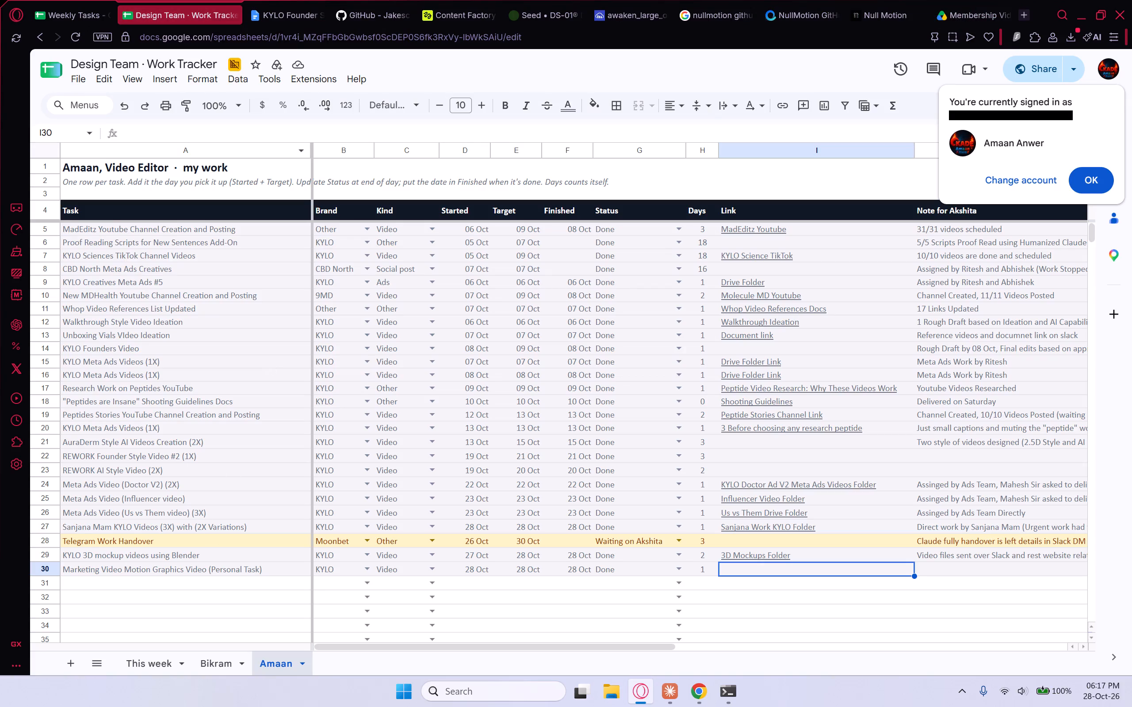
click(261, 572)
key(space)
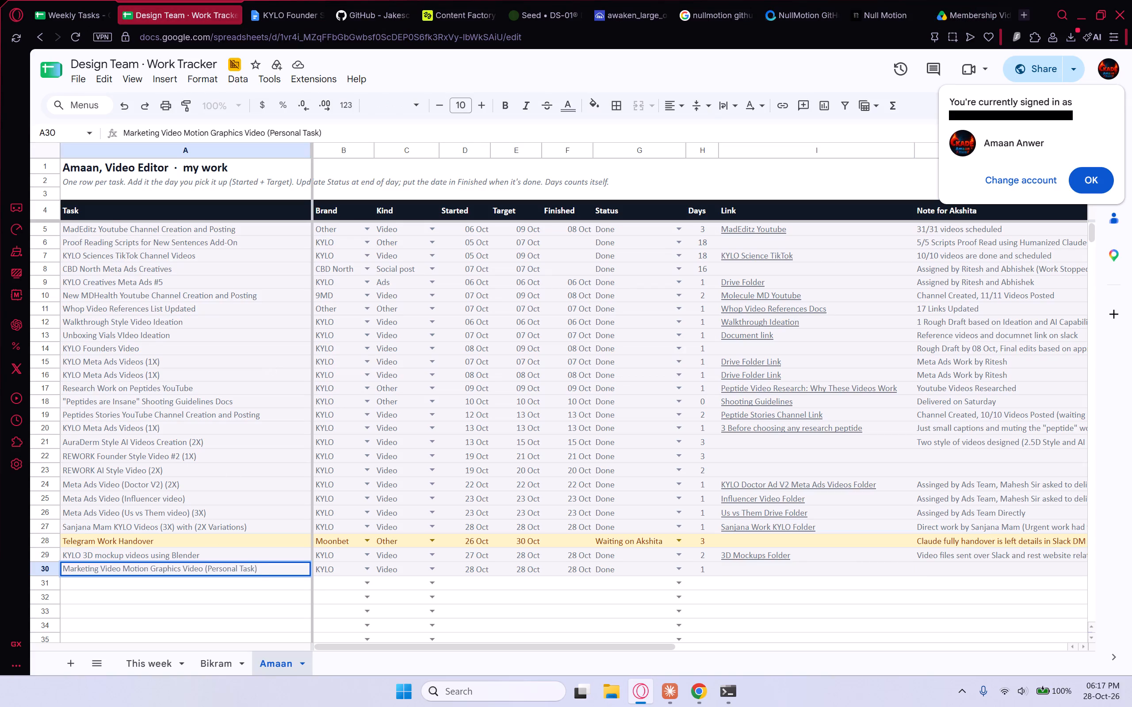
key(shift+parenleft)
text(2X)
key(shift+parenright)
Copy the share link of the Membership Videos Motion graphics NullMotions folder in Google Drive.
click(973, 0)
click(699, 114)
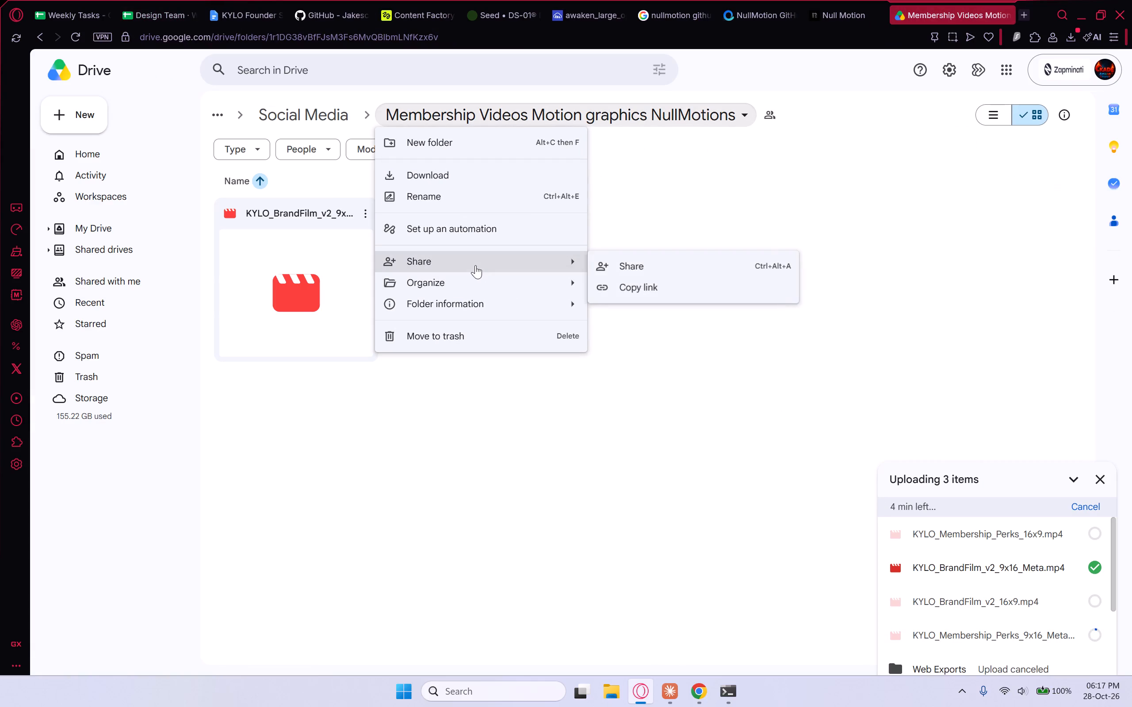
click(631, 290)
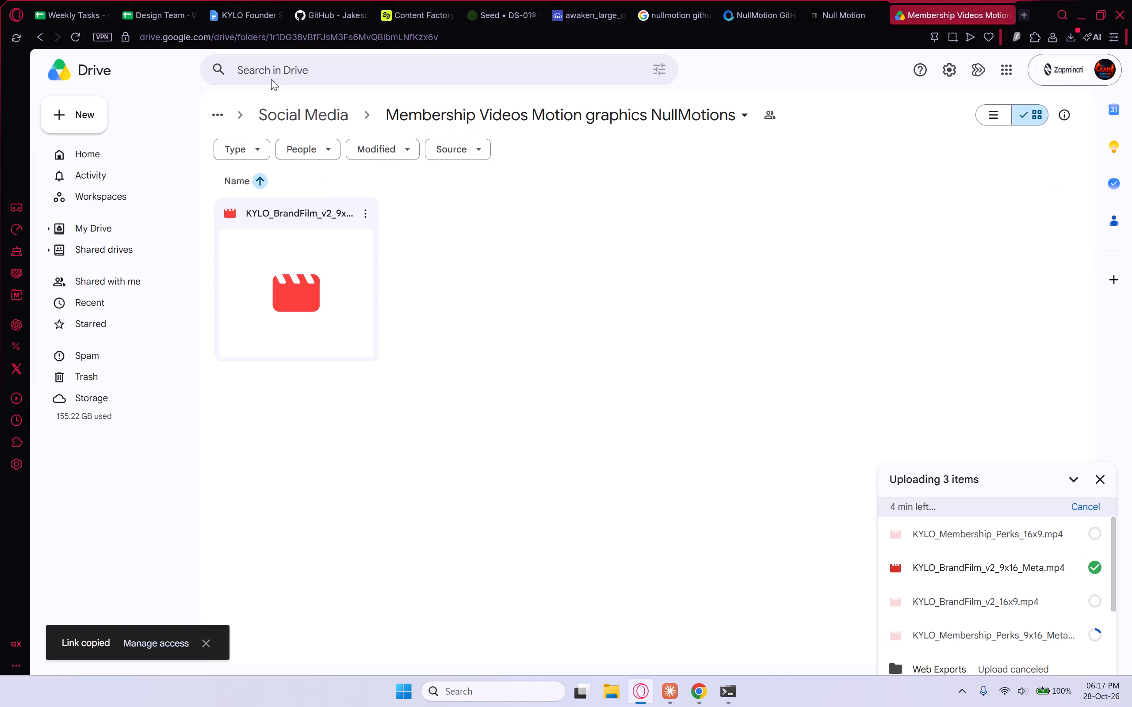
Insert the copied Drive folder link in row 30's Link cell of the Design Team tracker with the text "Membership Promotional Video Folder".
click(151, 9)
scroll(795, 521, down, 1)
click(729, 530)
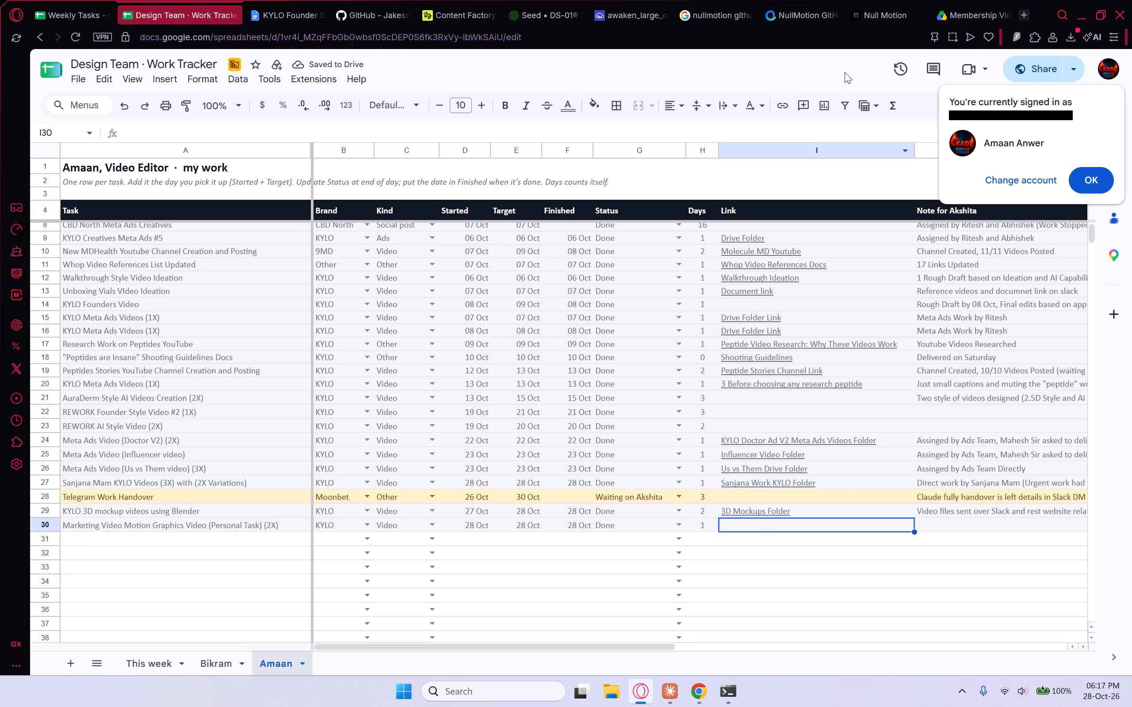
click(779, 106)
click(782, 322)
key(ctrl+v)
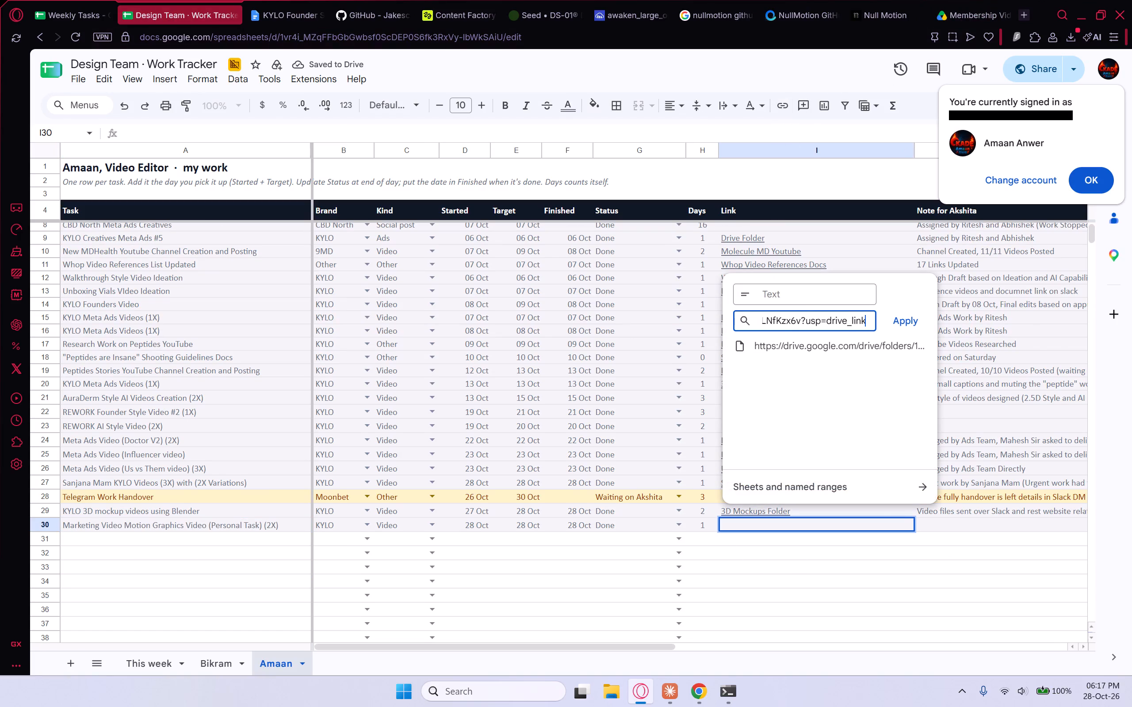
click(808, 295)
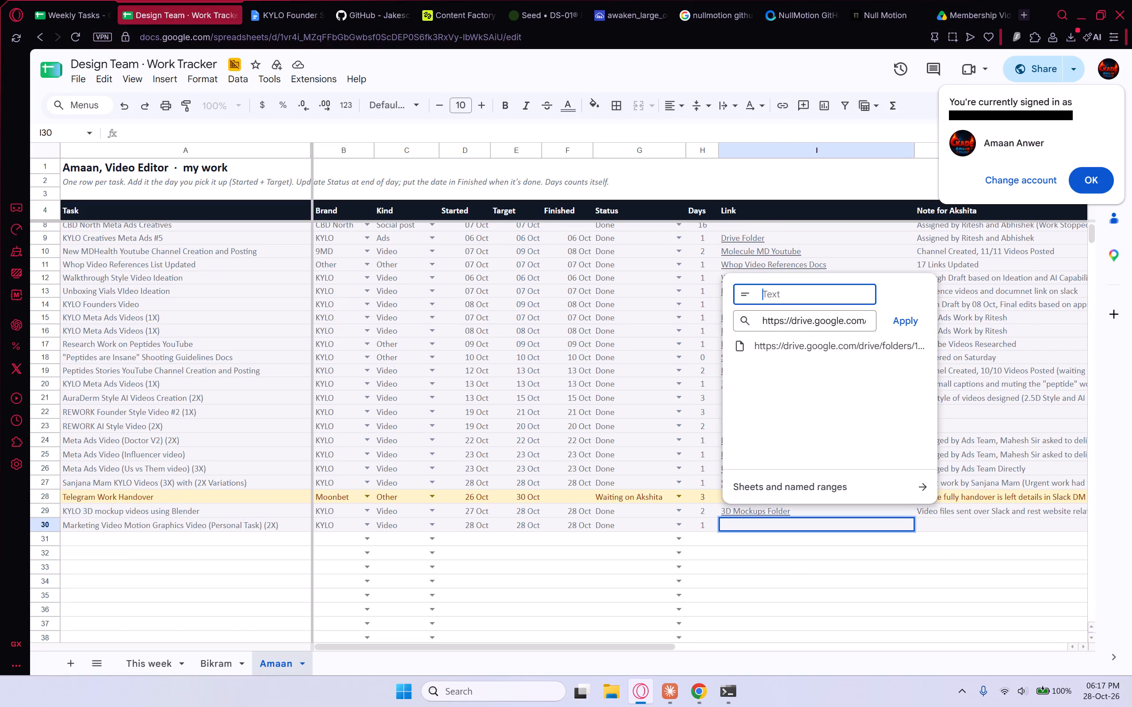
text(Membership)
key(space)
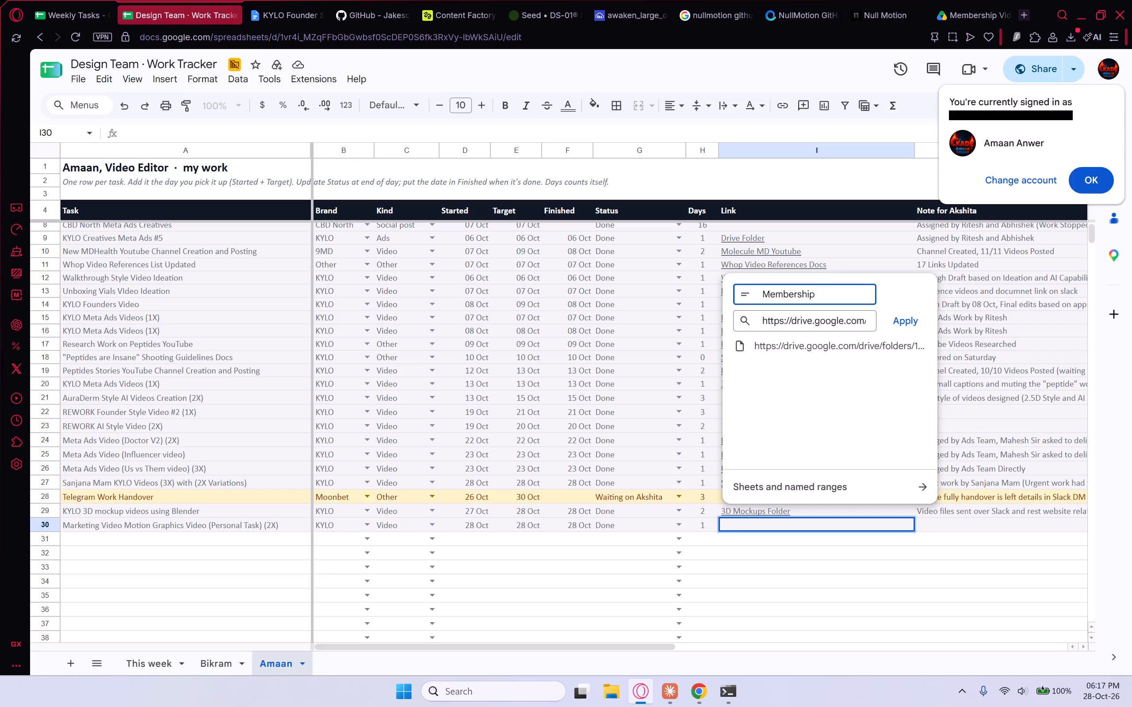
text(Promp)
key(BackSpace)
text(otional Video F)
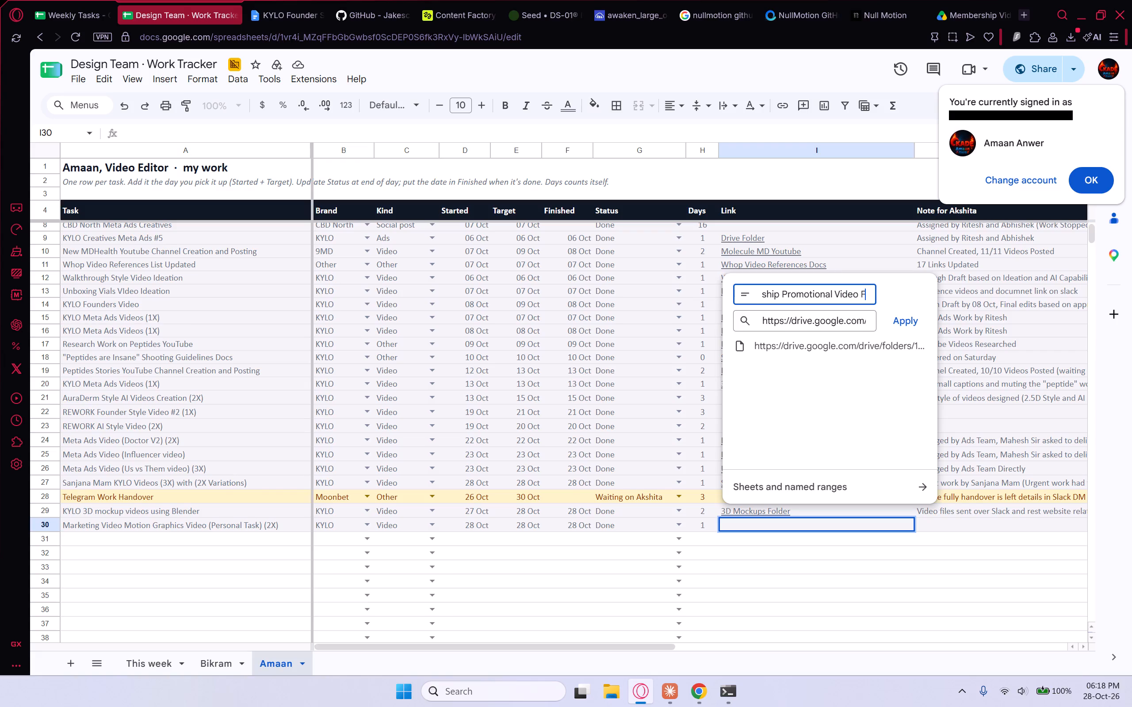
text(oler)
key(BackSpace)
key(BackSpace)
text(der)
key(Return)
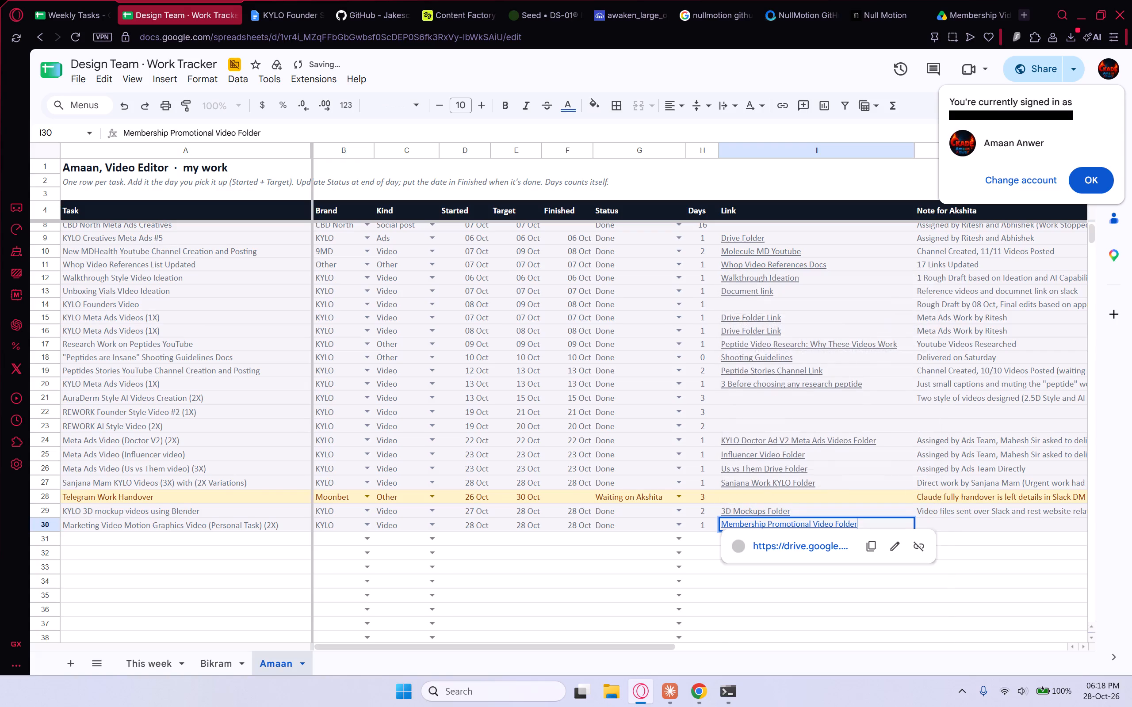
click(949, 524)
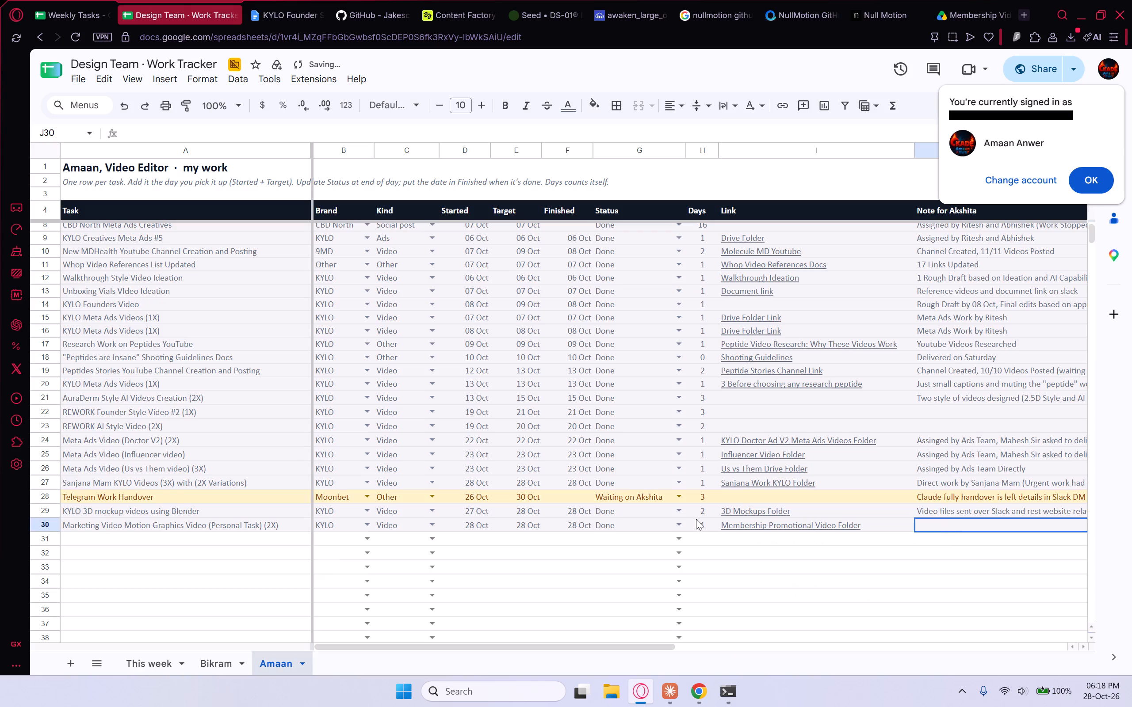
drag(613, 646, 702, 654)
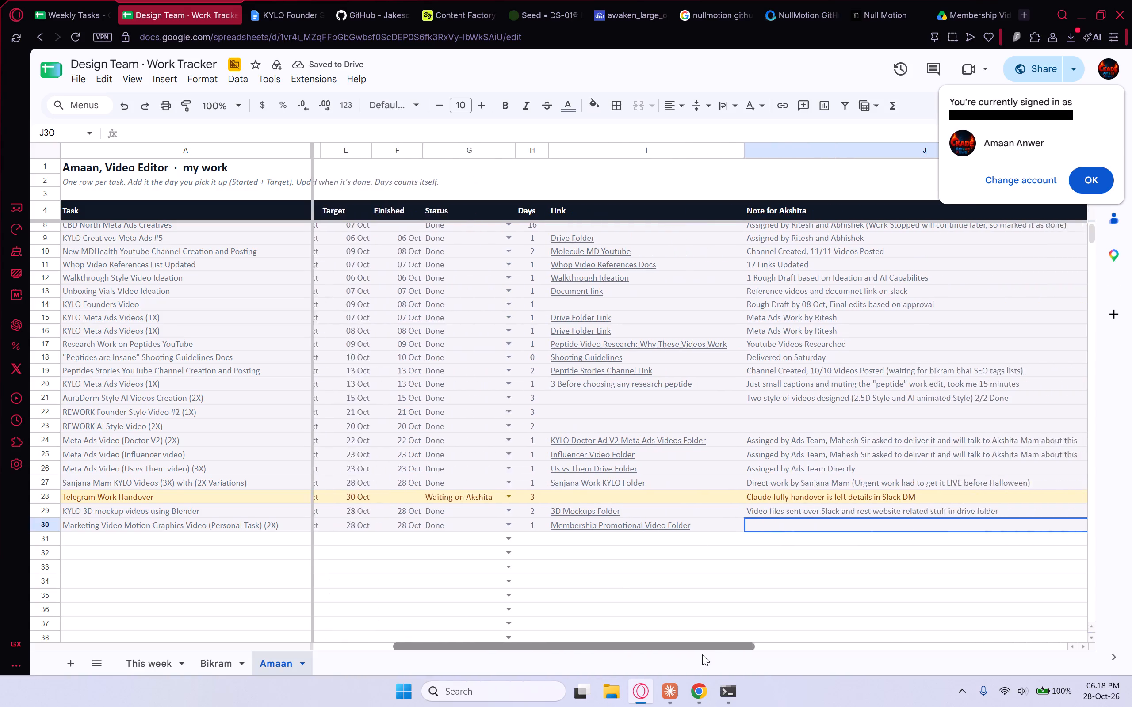
drag(702, 654, 758, 661)
double_click(646, 526)
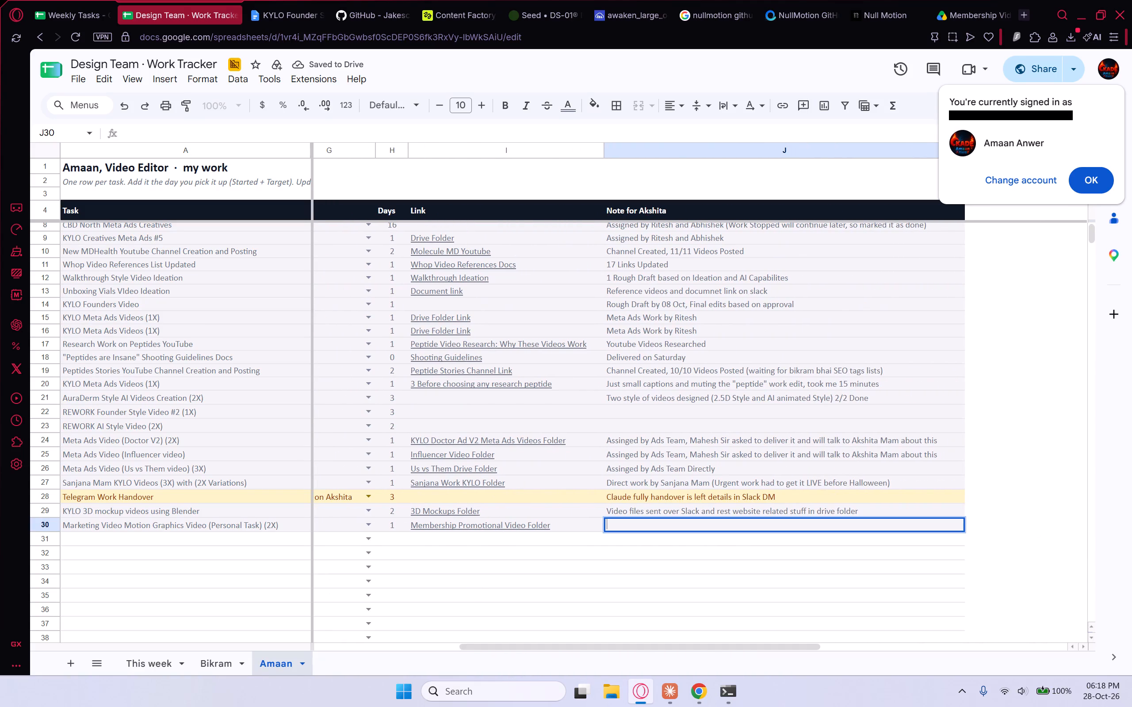
text(Per)
key(s)
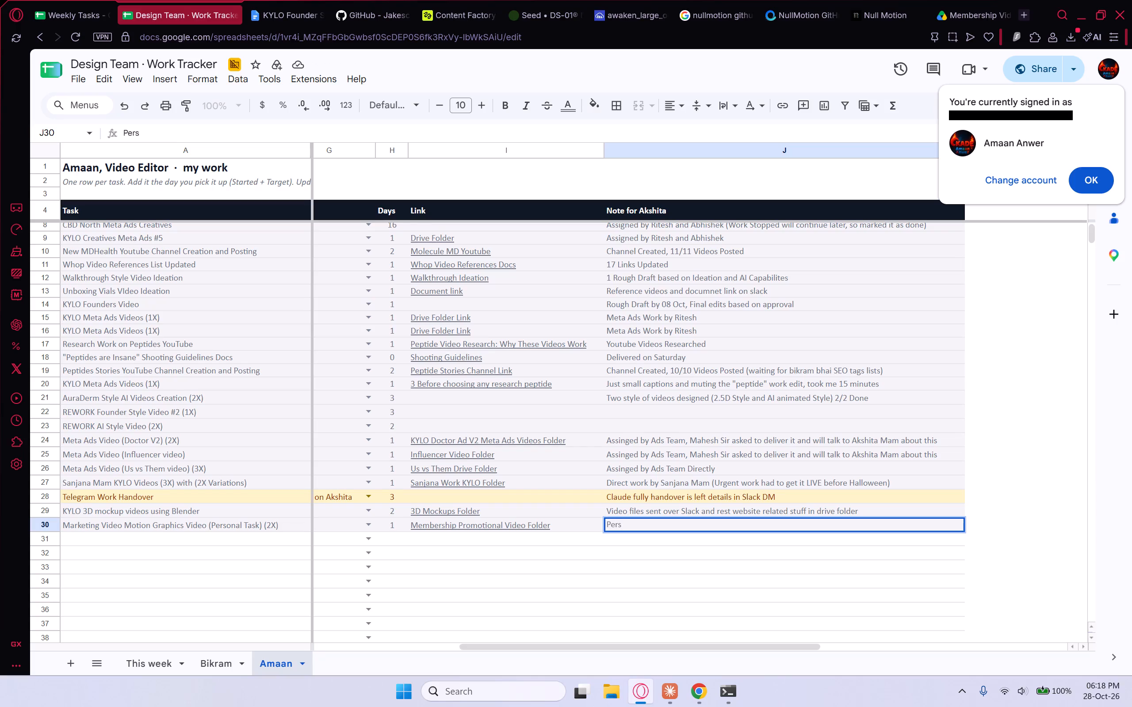
text(onal Task)
key(space)
text(just for Ideation and)
key(space)
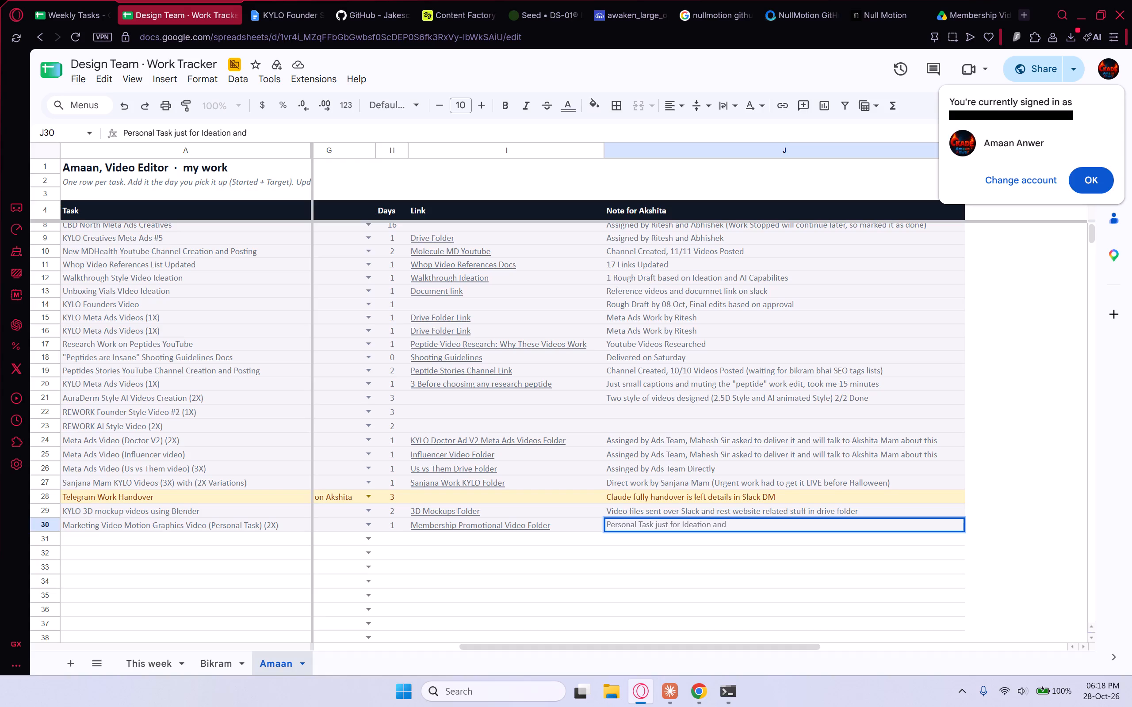
text(getting to know new capa)
key(n)
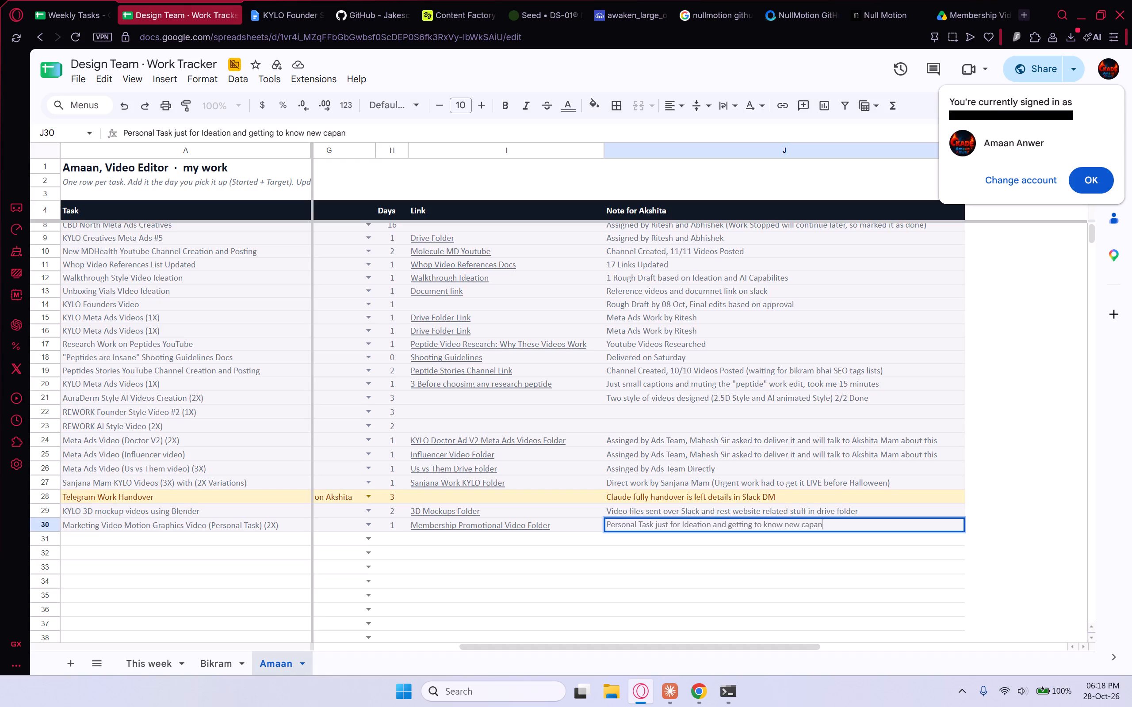